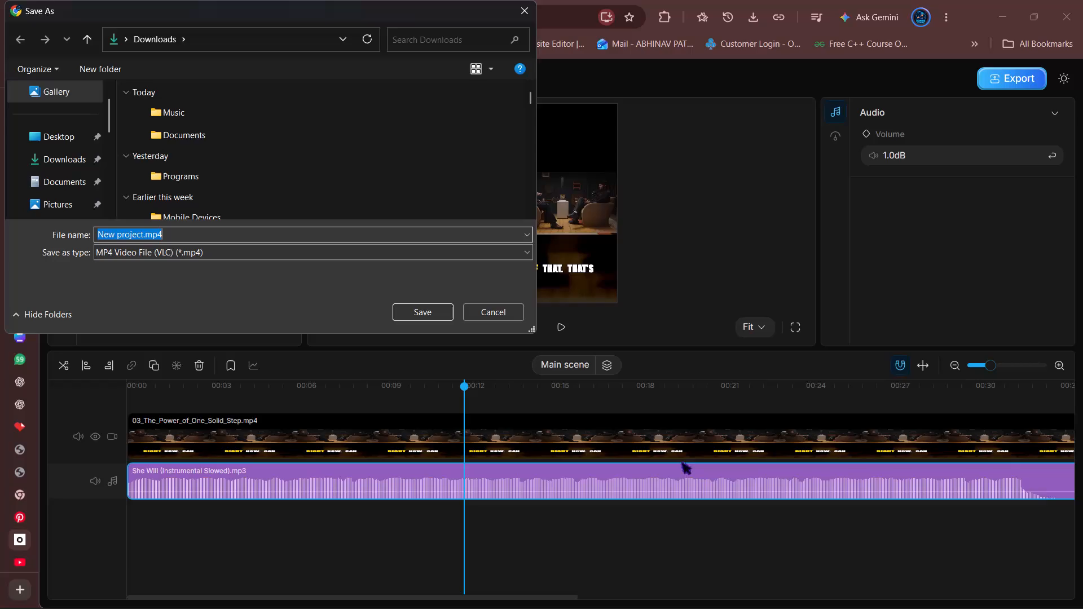
Save the exported video as New project.mp4 on New Volume (D:).
scroll(80, 177, "down", 4)
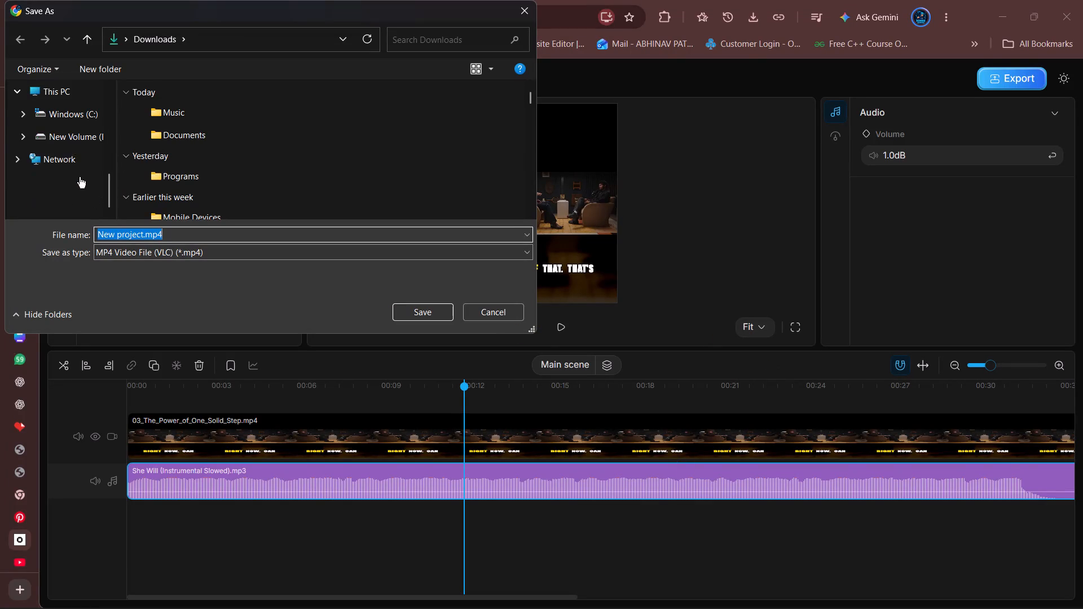
left_click(78, 138)
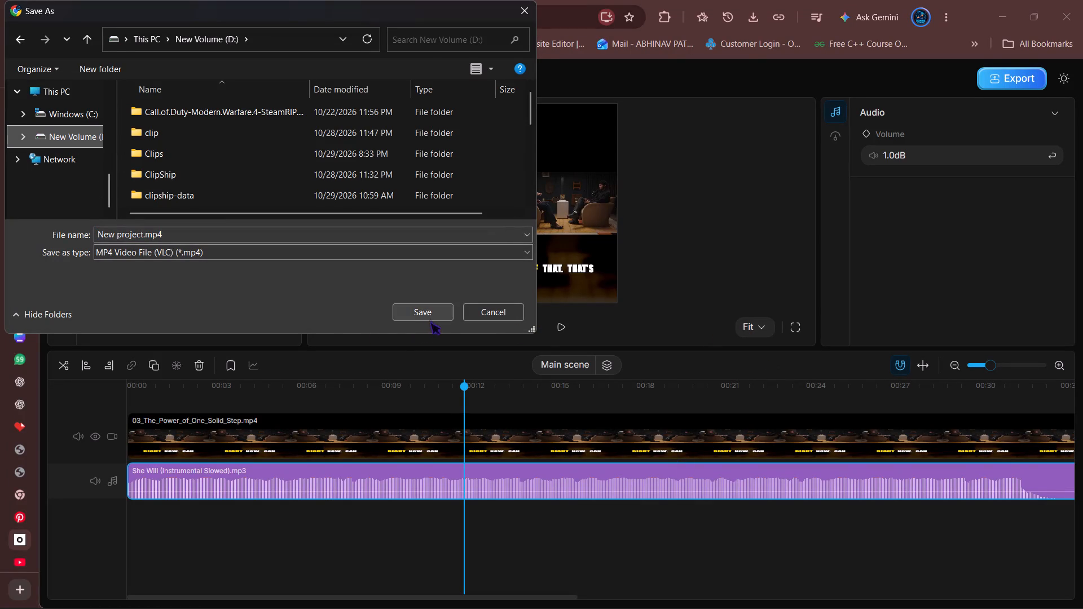
left_click(430, 316)
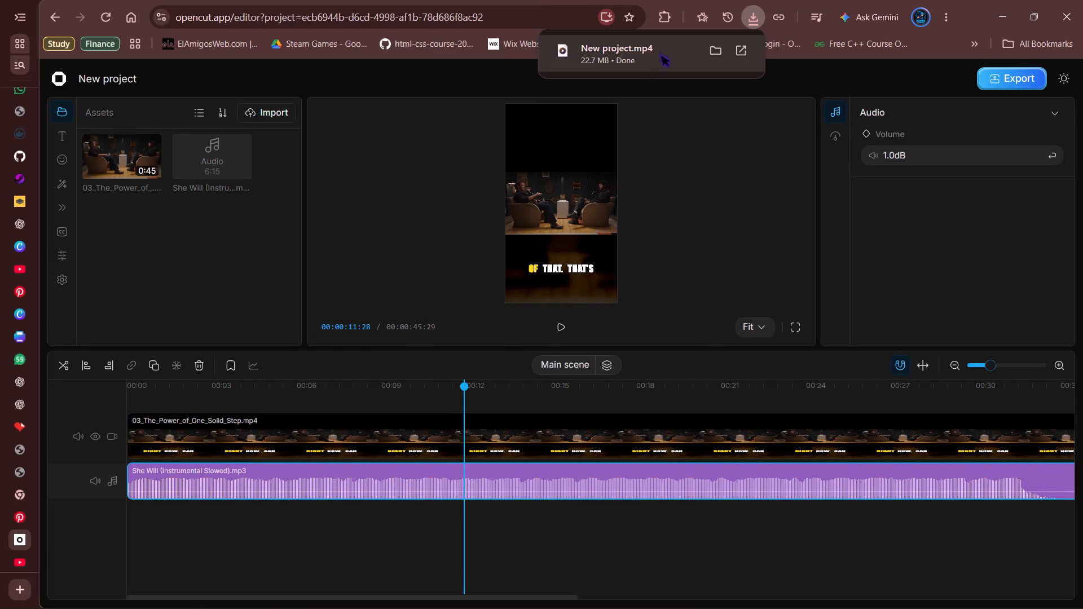
Play back the exported New project.mp4 in the media player, then close the player.
left_click(659, 50)
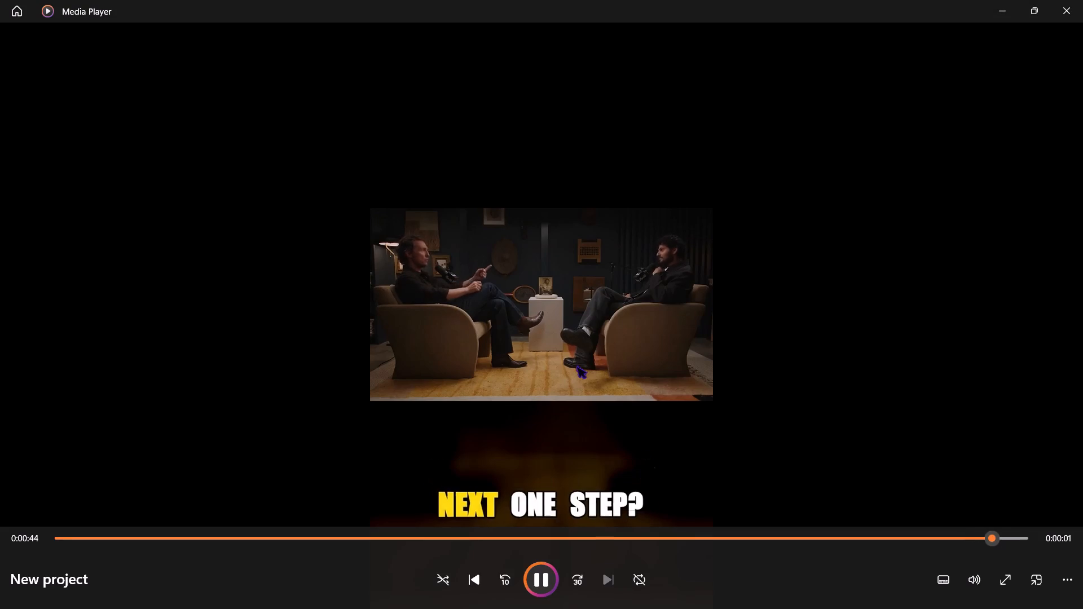
left_click(1082, 0)
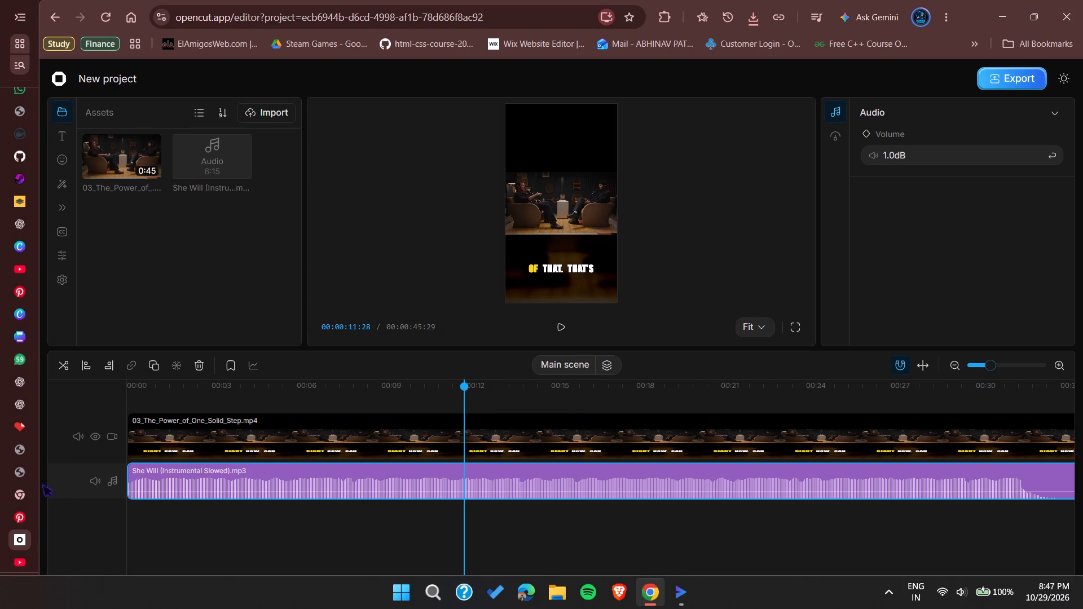
Expand the browser's tab list and open YouTube Studio in a new tab.
left_click(23, 12)
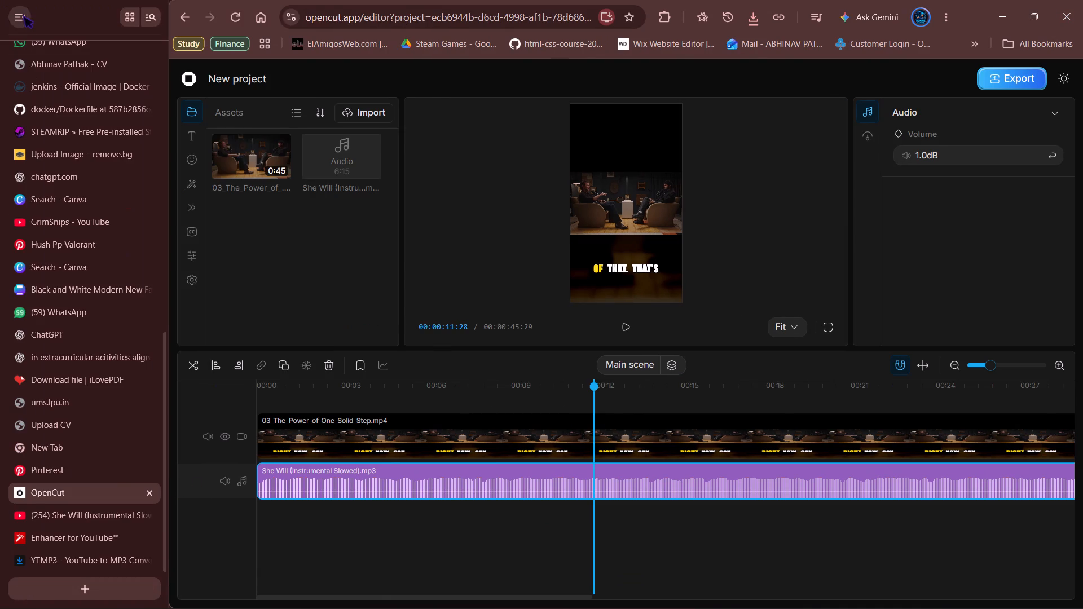
scroll(107, 464, "down", 2)
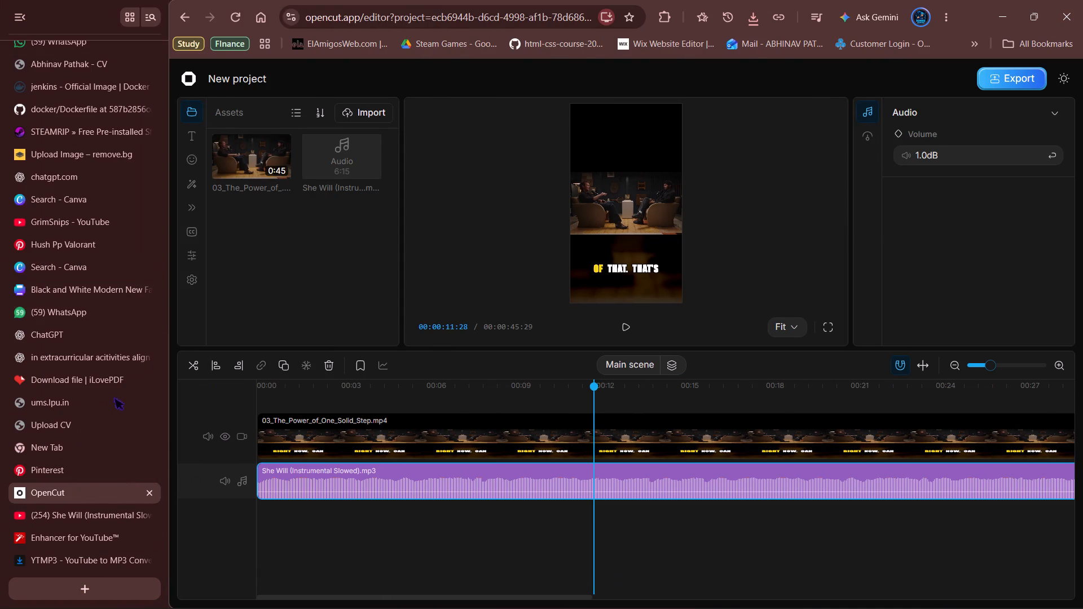
left_click(124, 586)
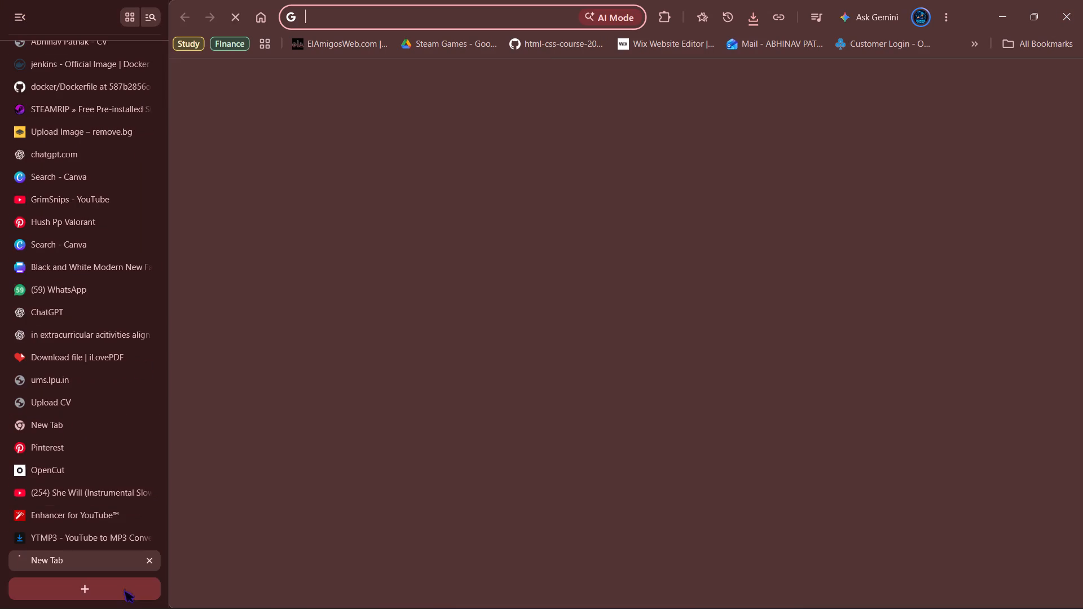
left_click(615, 413)
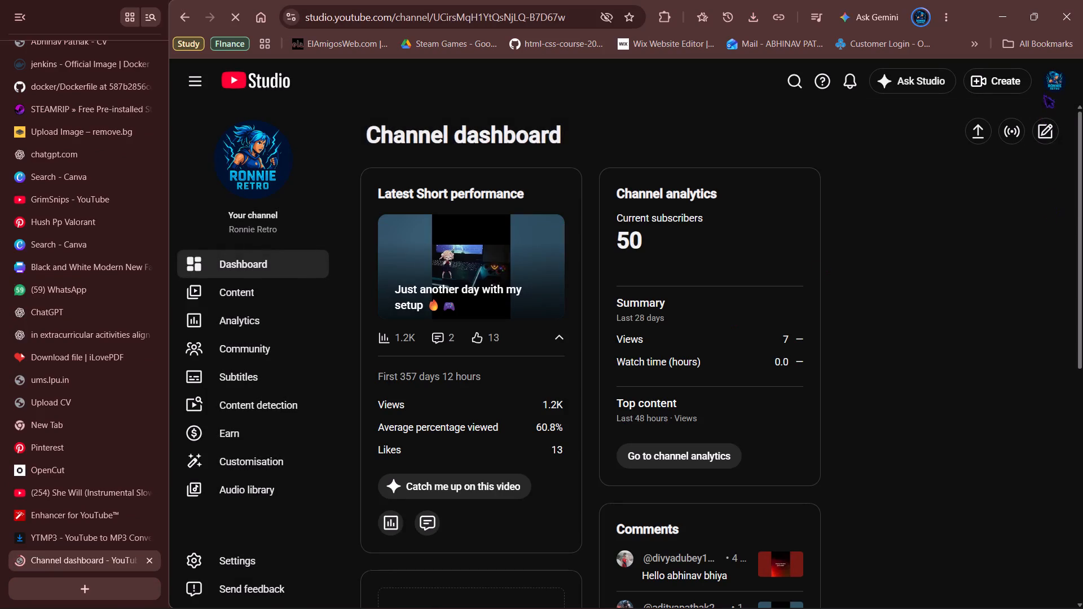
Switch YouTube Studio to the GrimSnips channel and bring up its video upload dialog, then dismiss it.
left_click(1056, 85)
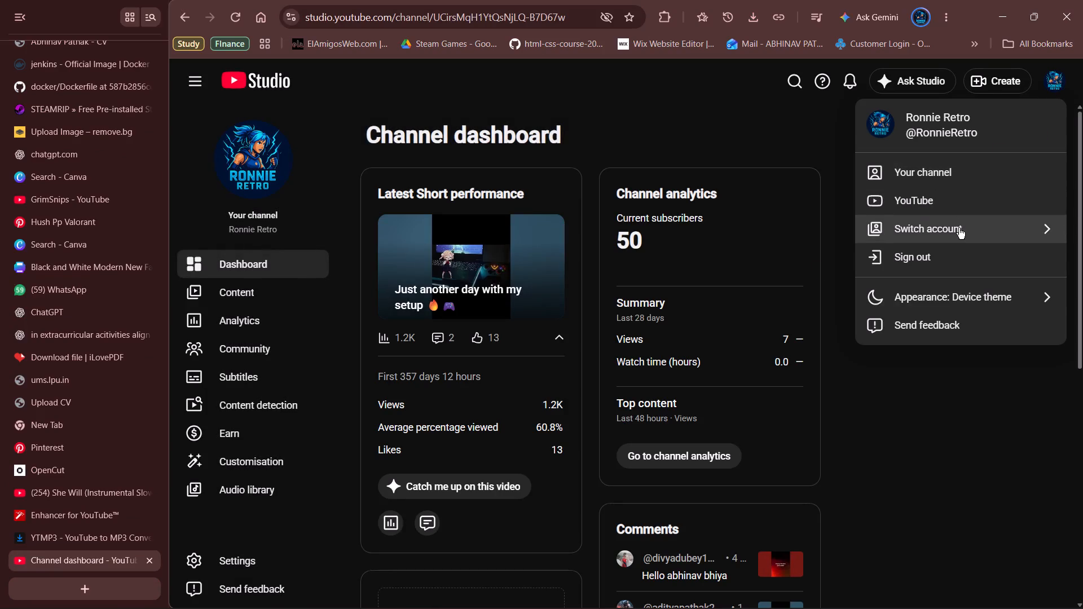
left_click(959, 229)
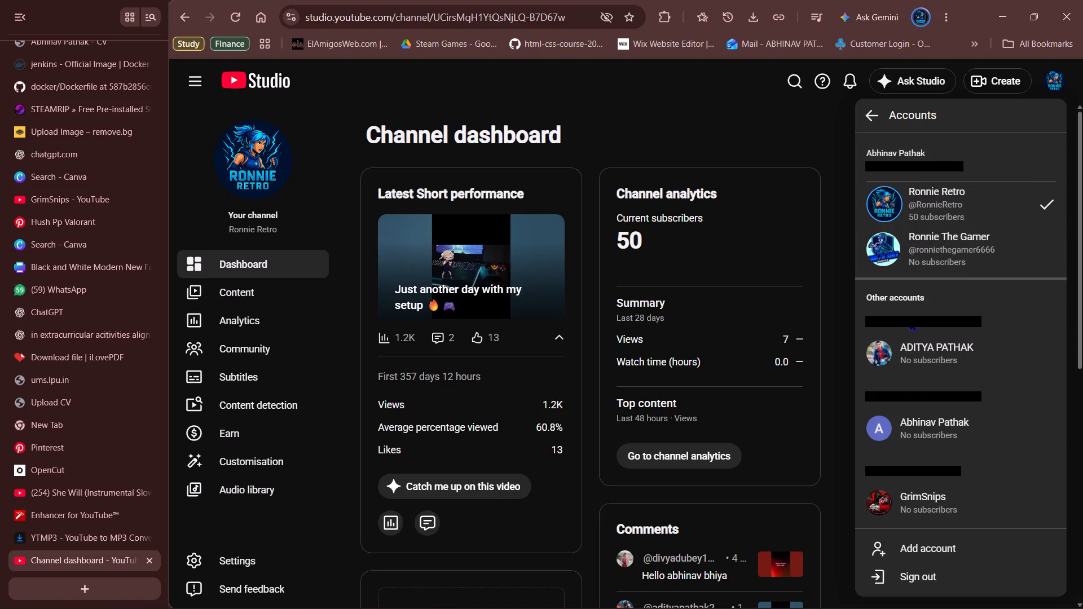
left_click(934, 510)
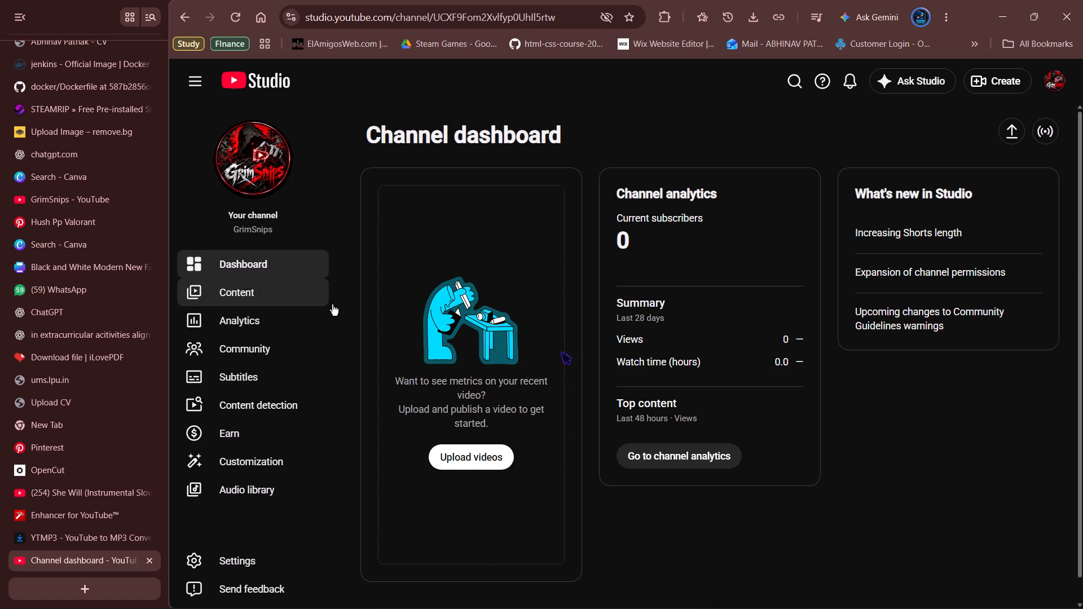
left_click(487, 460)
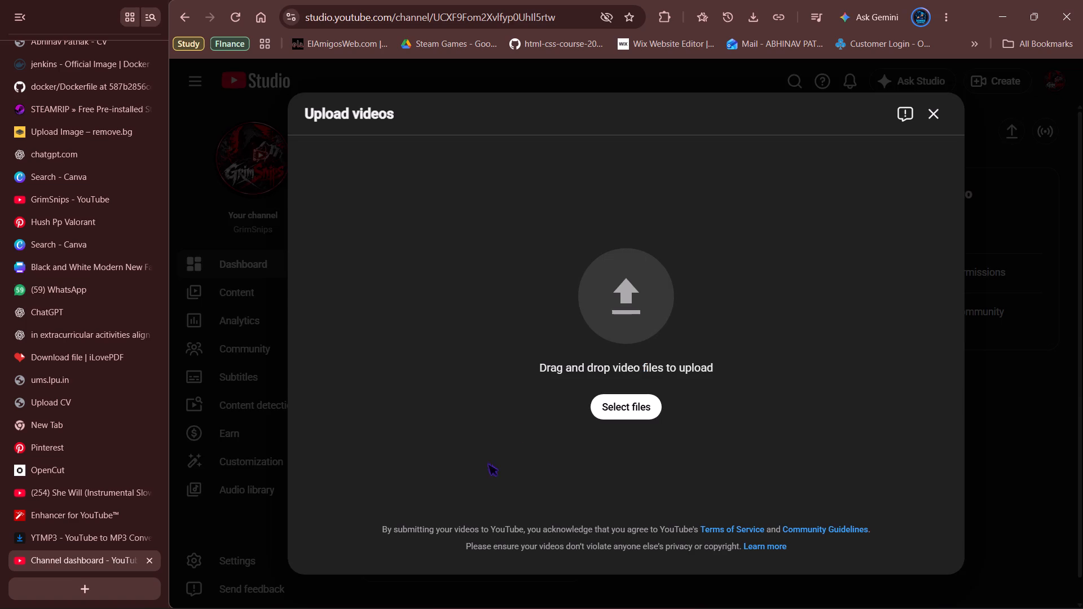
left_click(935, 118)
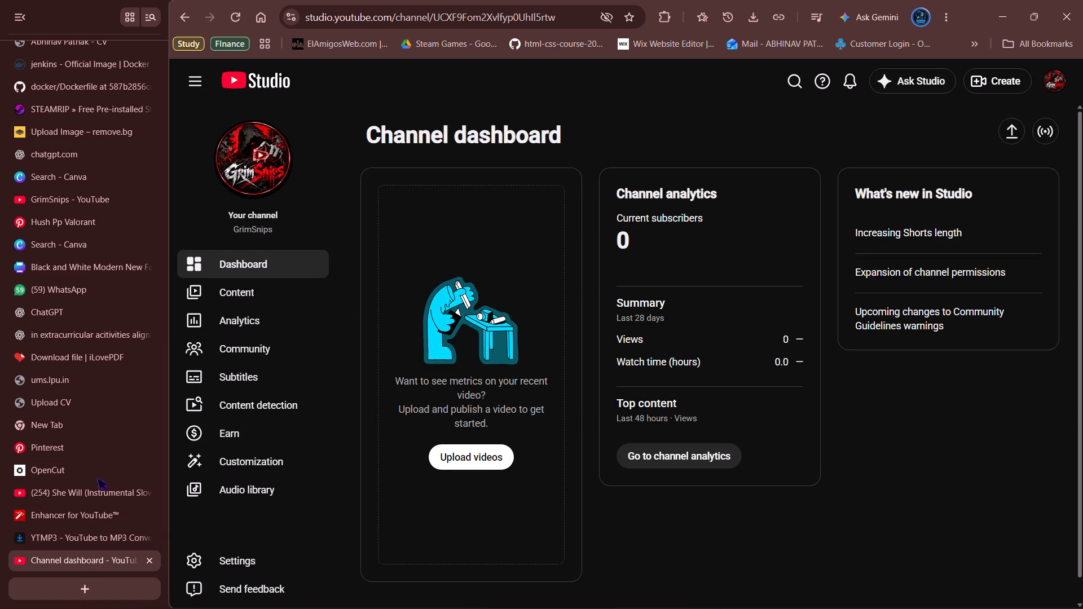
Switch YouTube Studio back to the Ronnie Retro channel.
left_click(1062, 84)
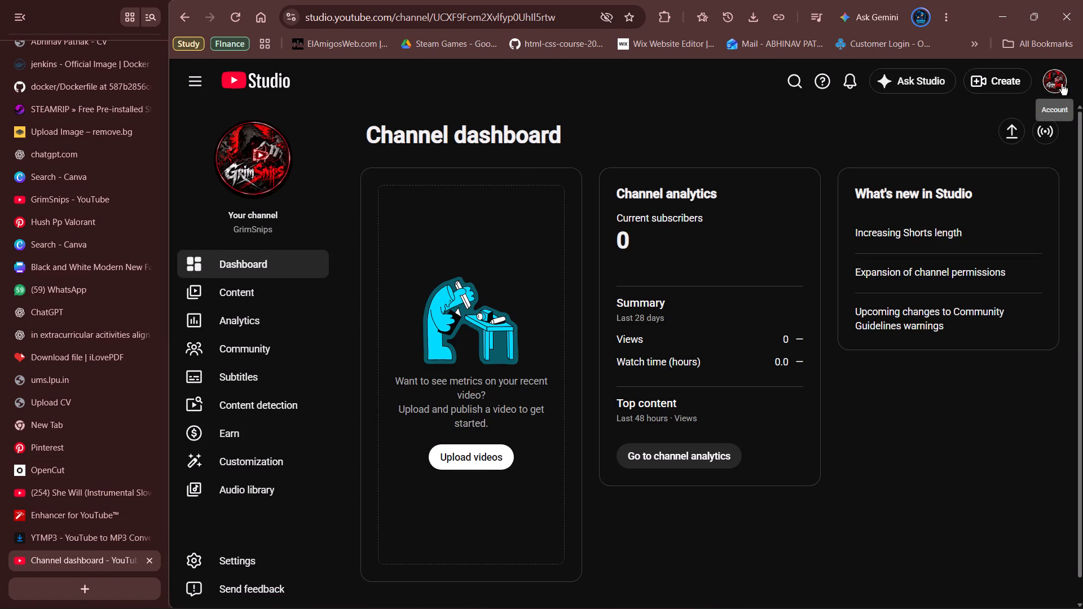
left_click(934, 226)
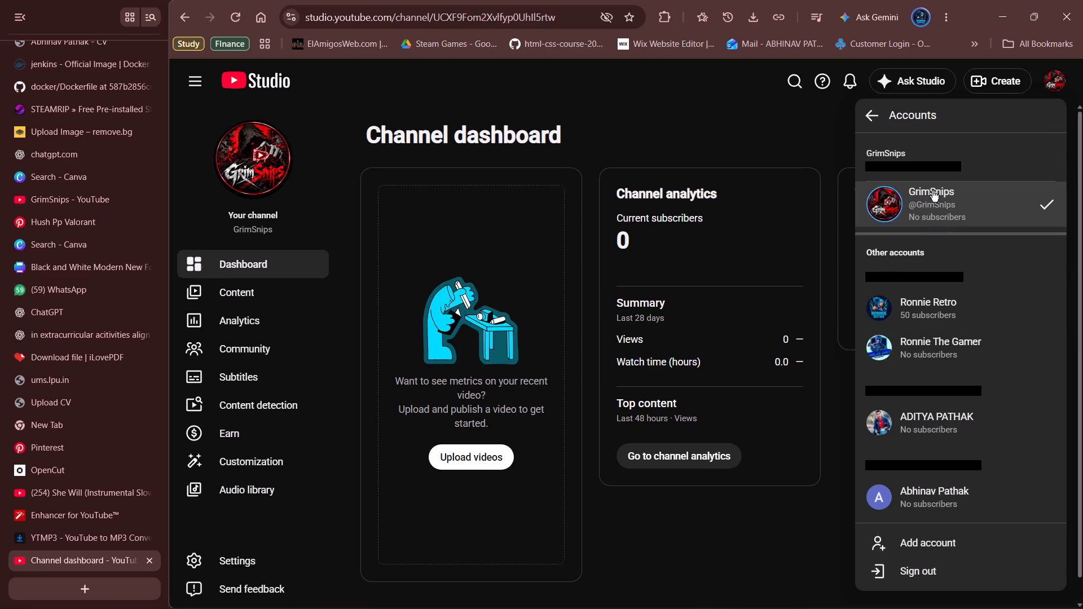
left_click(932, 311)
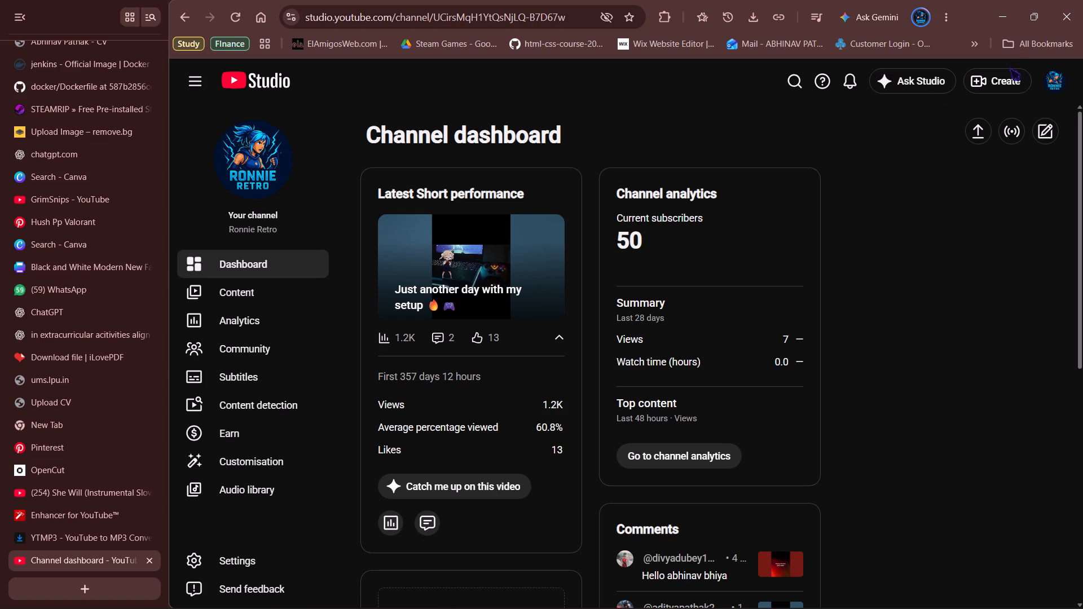
Check the channel's create options and look through its lists of videos and Shorts.
left_click(995, 86)
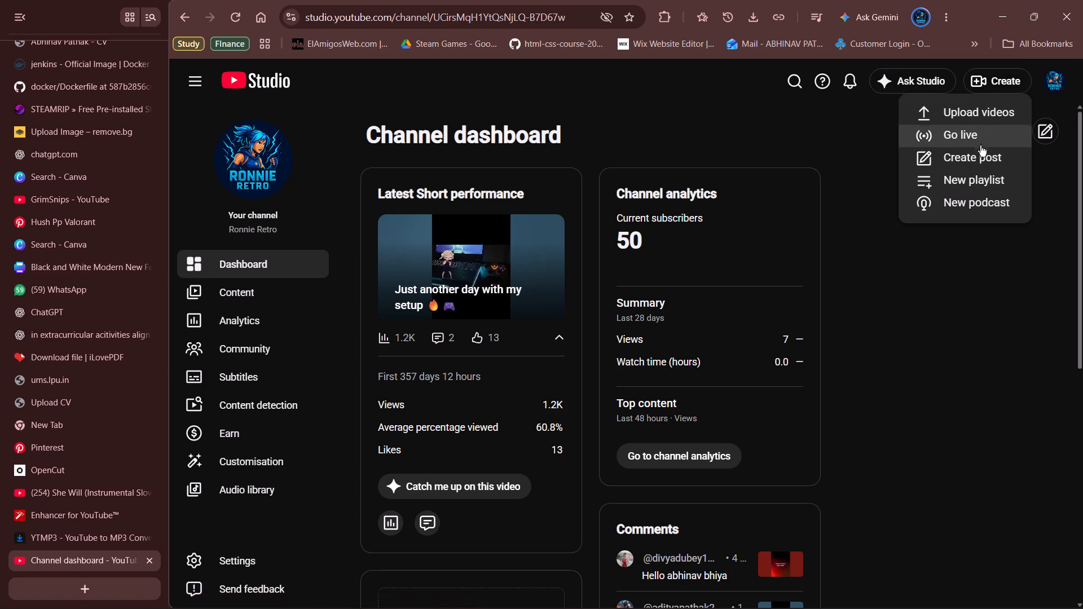
left_click(957, 270)
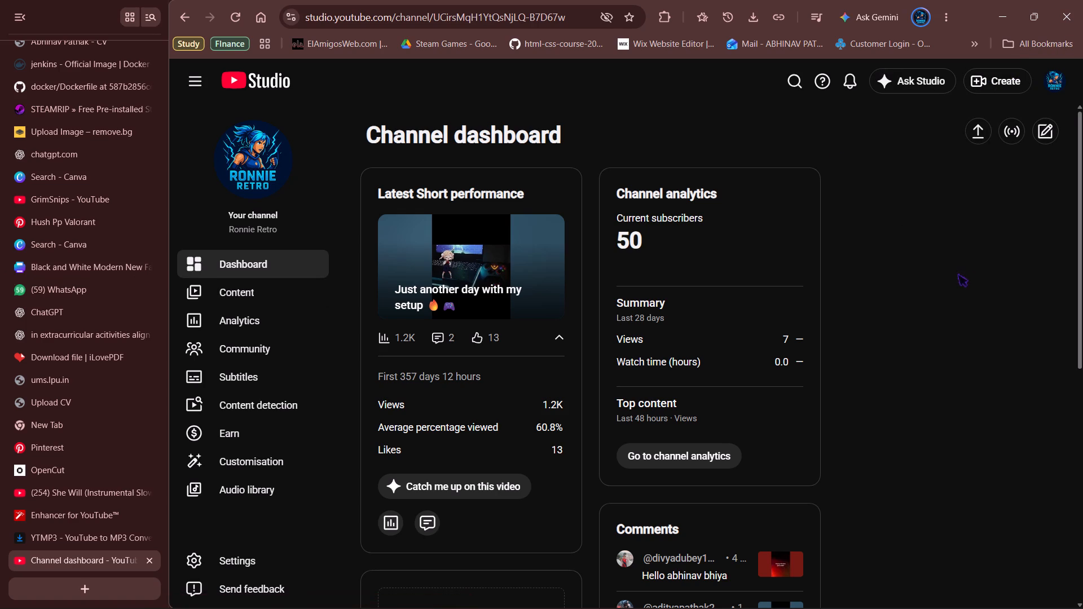
left_click(257, 288)
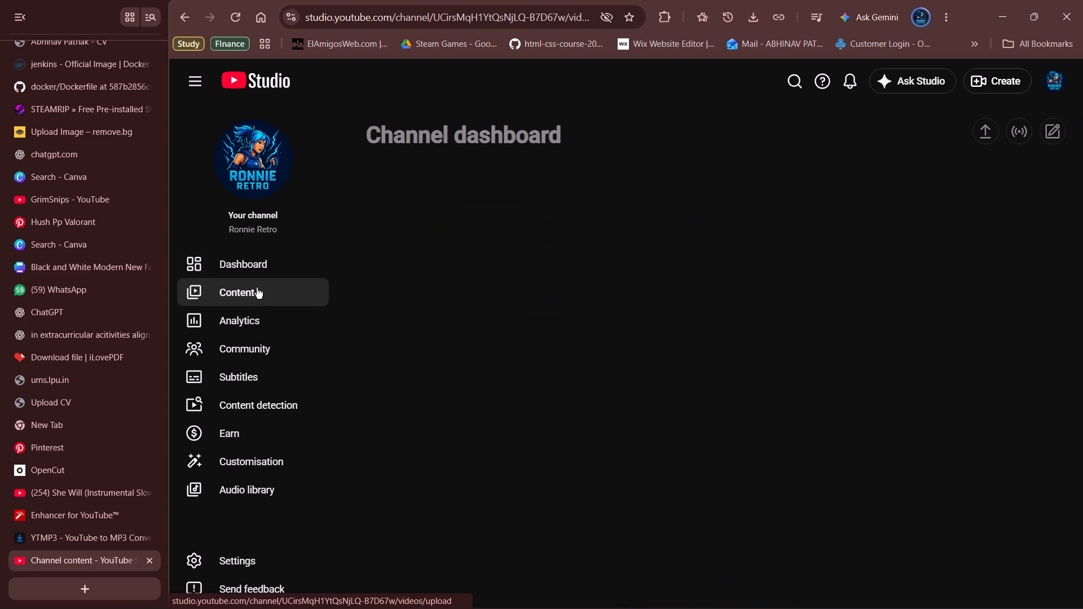
scroll(427, 403, "down", 3)
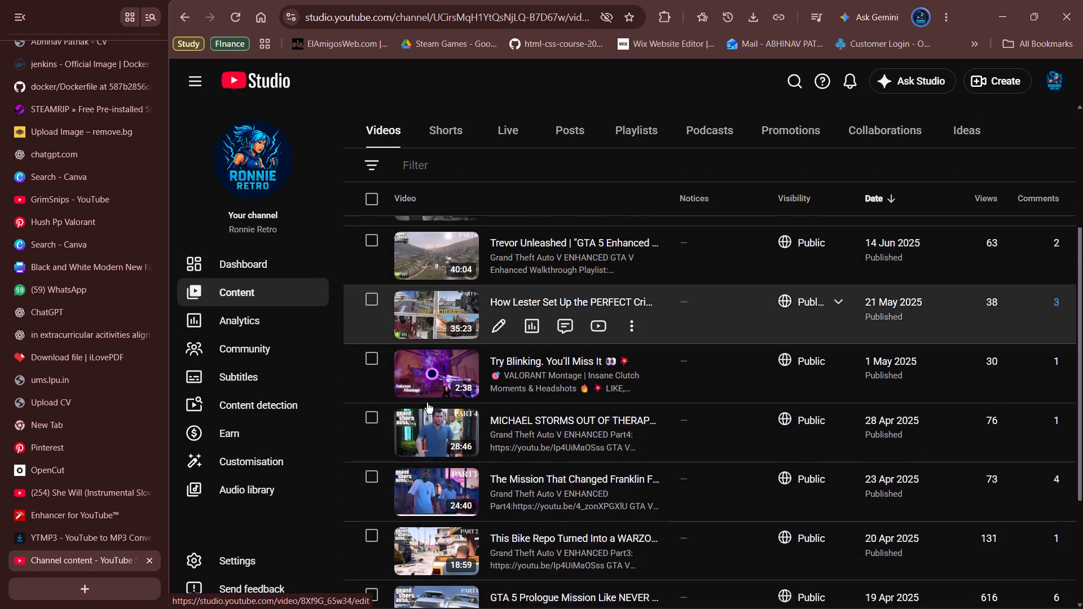
scroll(427, 403, "down", 4)
scroll(427, 403, "up", 10)
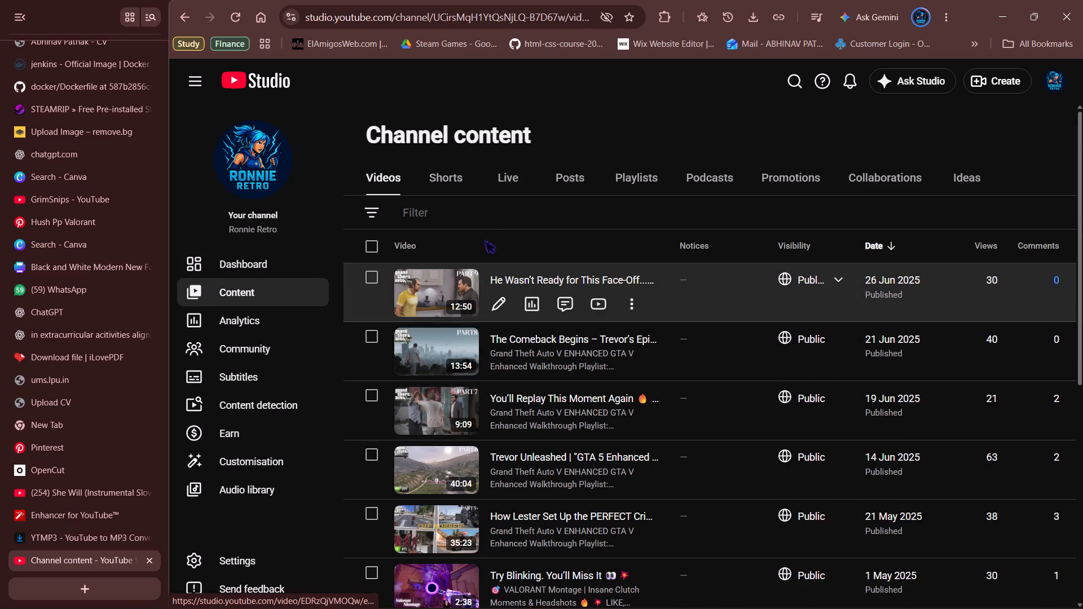
left_click(457, 175)
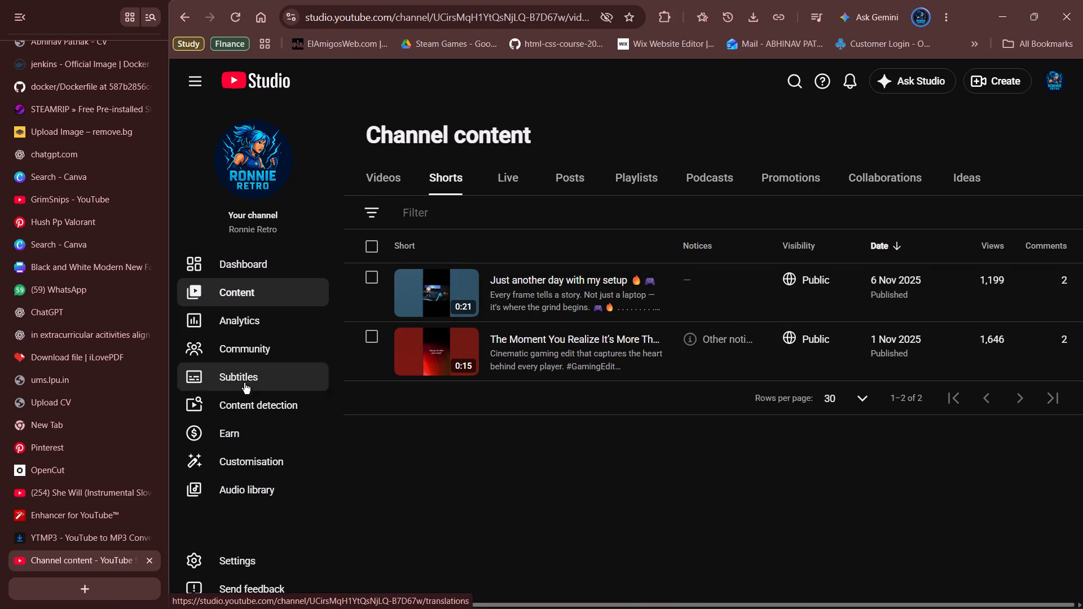
Search Google in a new tab for "how to upload shorts on youtube from pc".
left_click(124, 581)
type("how to upload short")
key("Down")
key("Return")
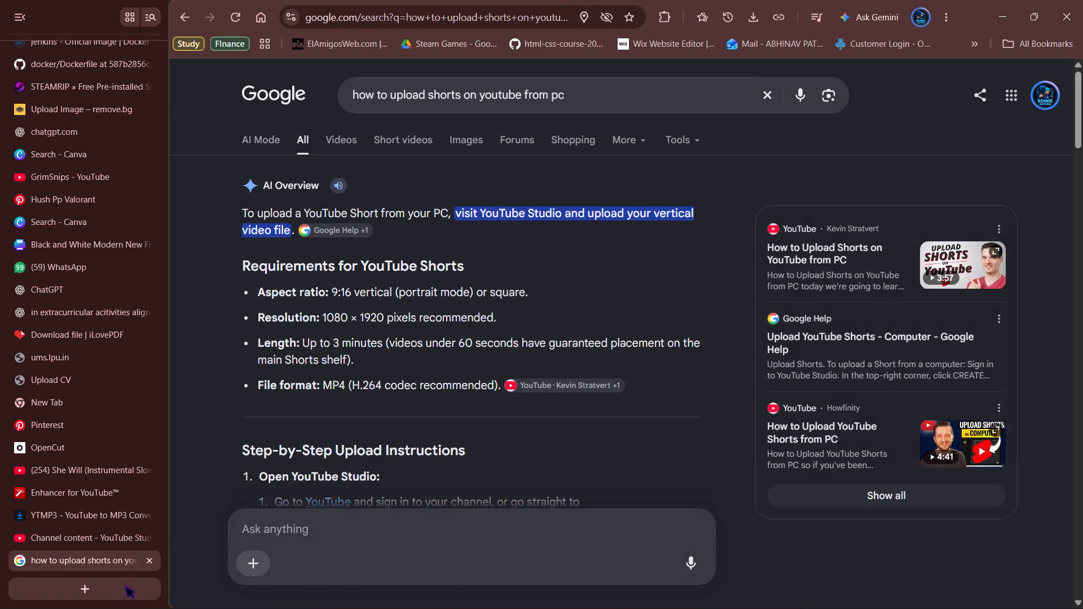
Read the AI Overview's requirements for YouTube Shorts and its step-by-step upload instructions.
scroll(495, 351, "down", 2)
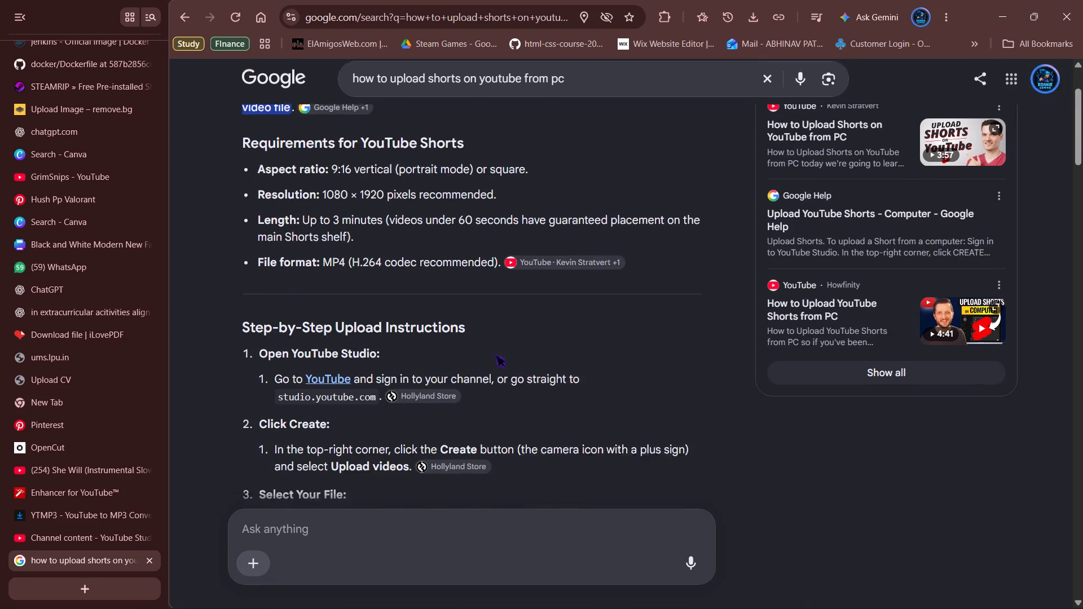
scroll(495, 351, "down", 1)
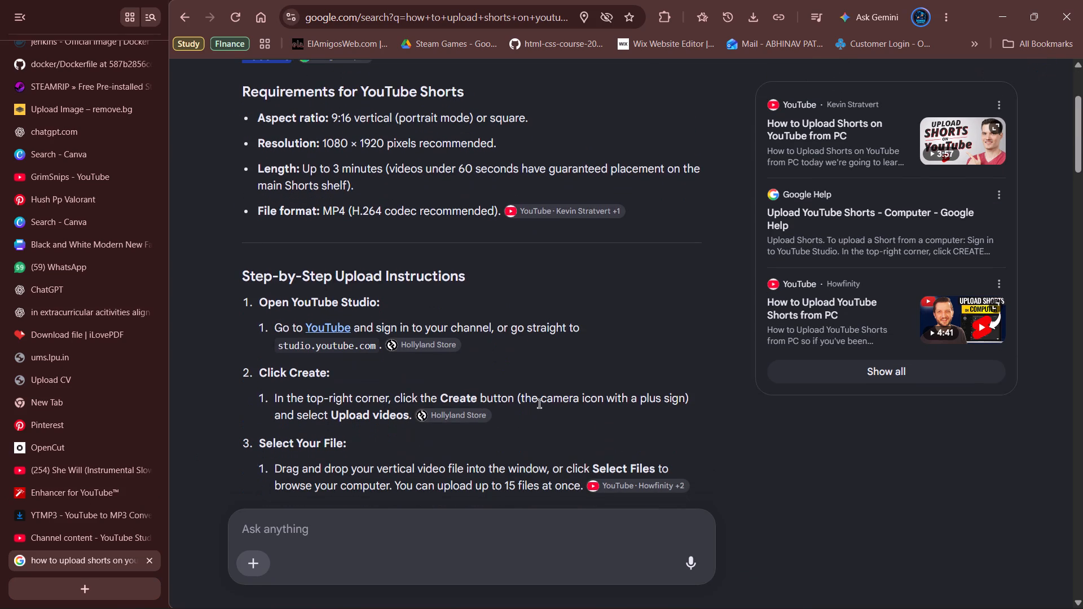
scroll(539, 398, "down", 1)
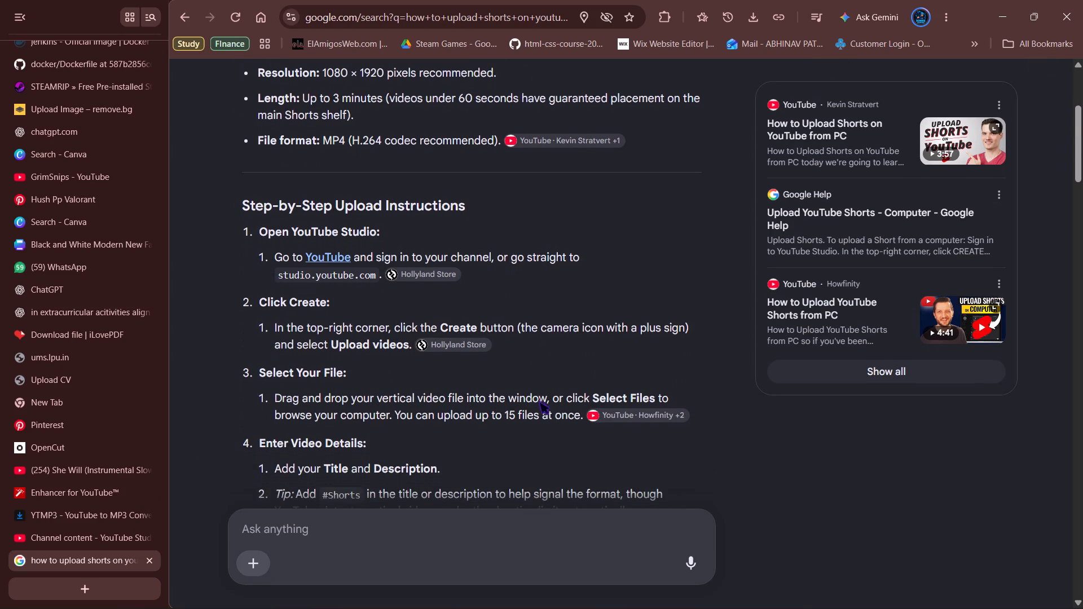
scroll(539, 398, "down", 2)
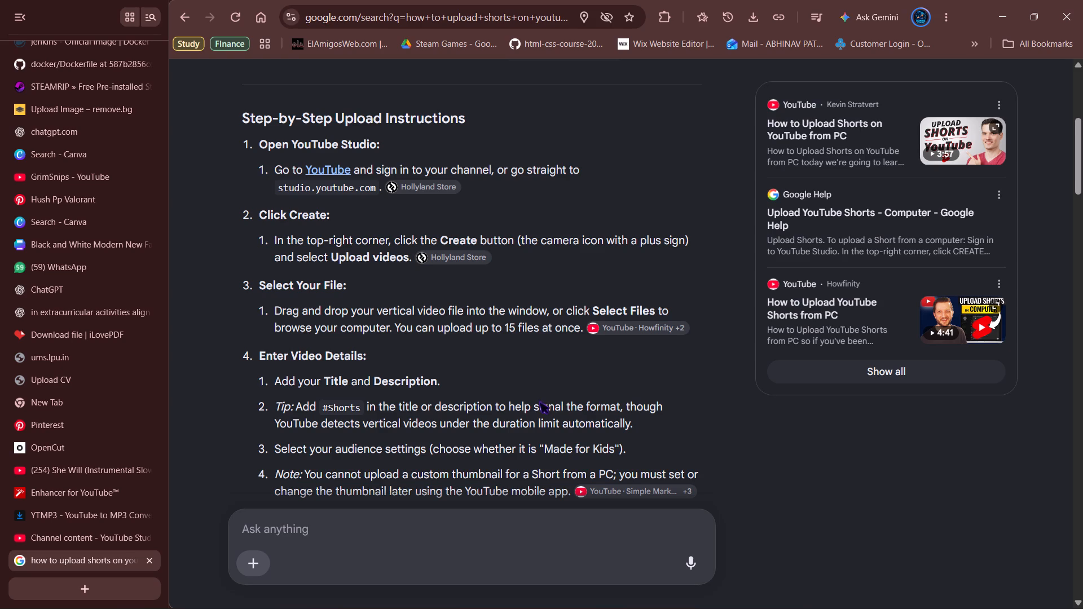
scroll(539, 398, "down", 2)
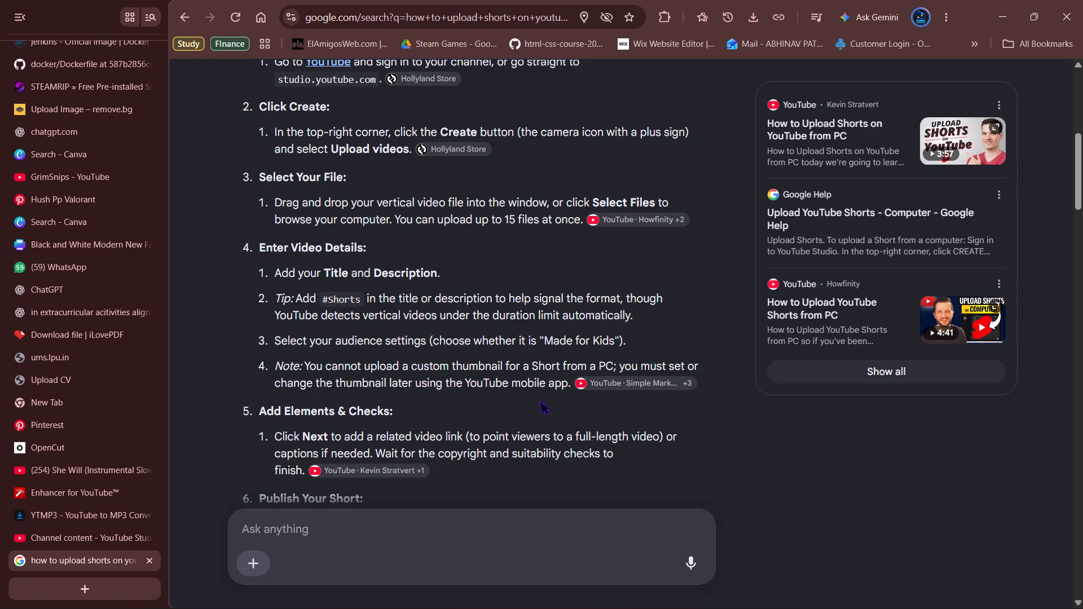
scroll(539, 398, "down", 2)
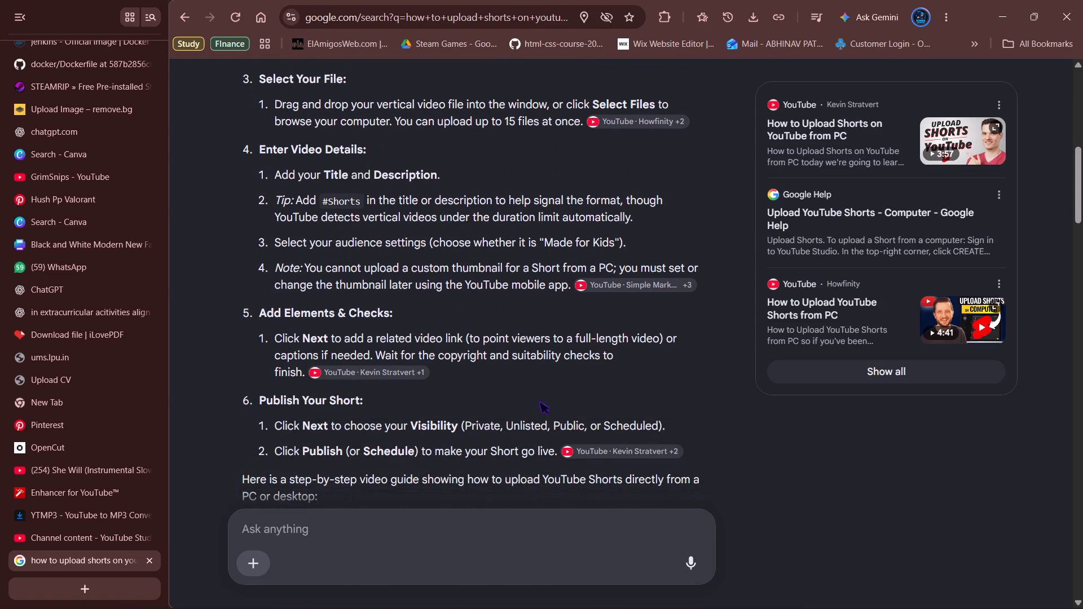
scroll(539, 398, "down", 4)
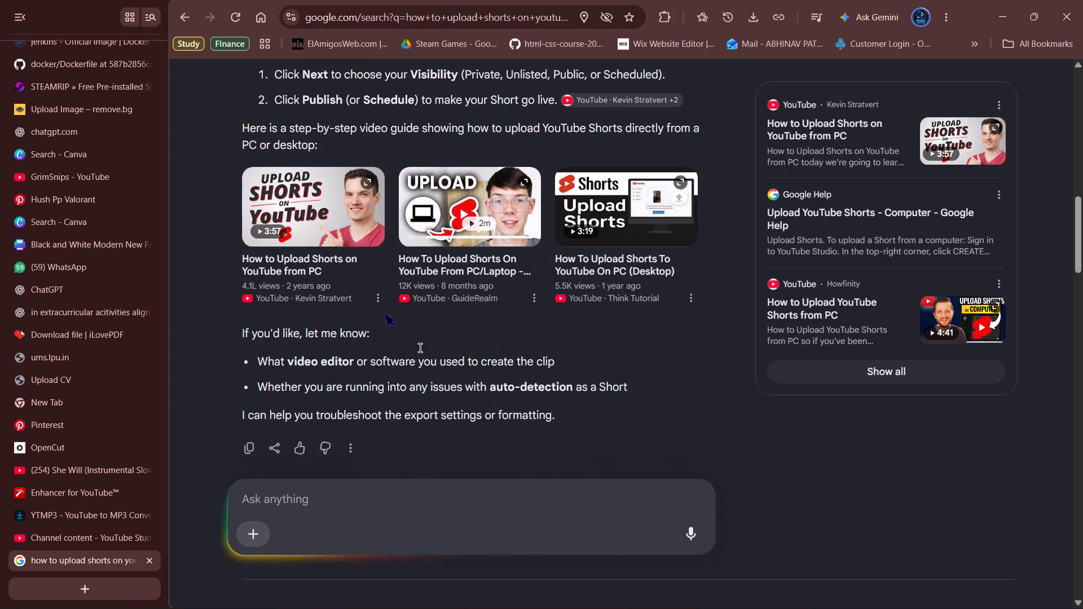
Open the video tutorial "How to Upload Shorts on YouTube from PC" and watch its sections on uploading and video requirements.
left_click(325, 262)
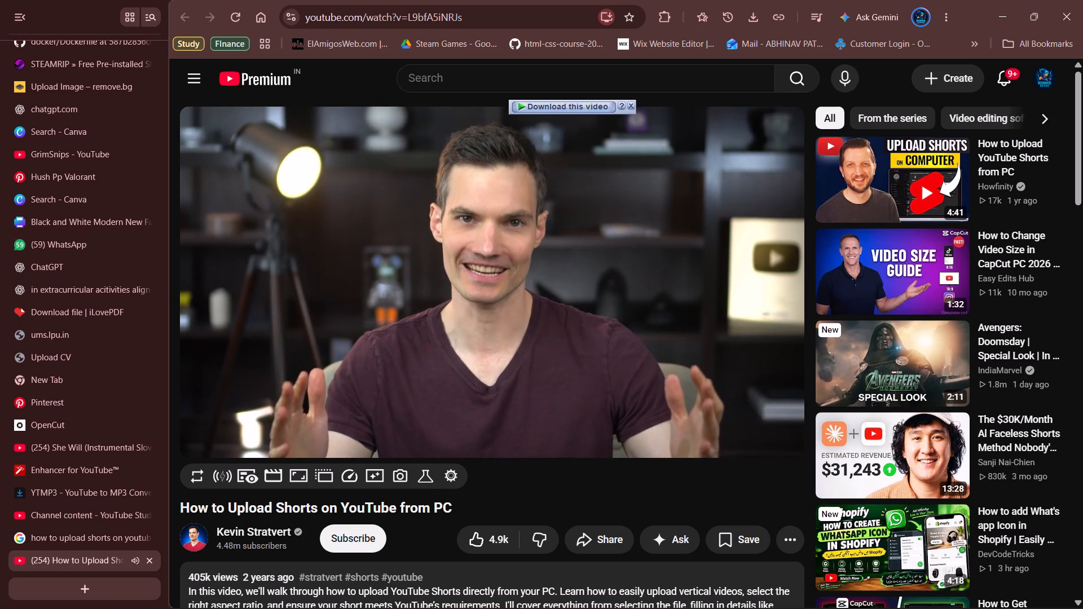
key("Right")
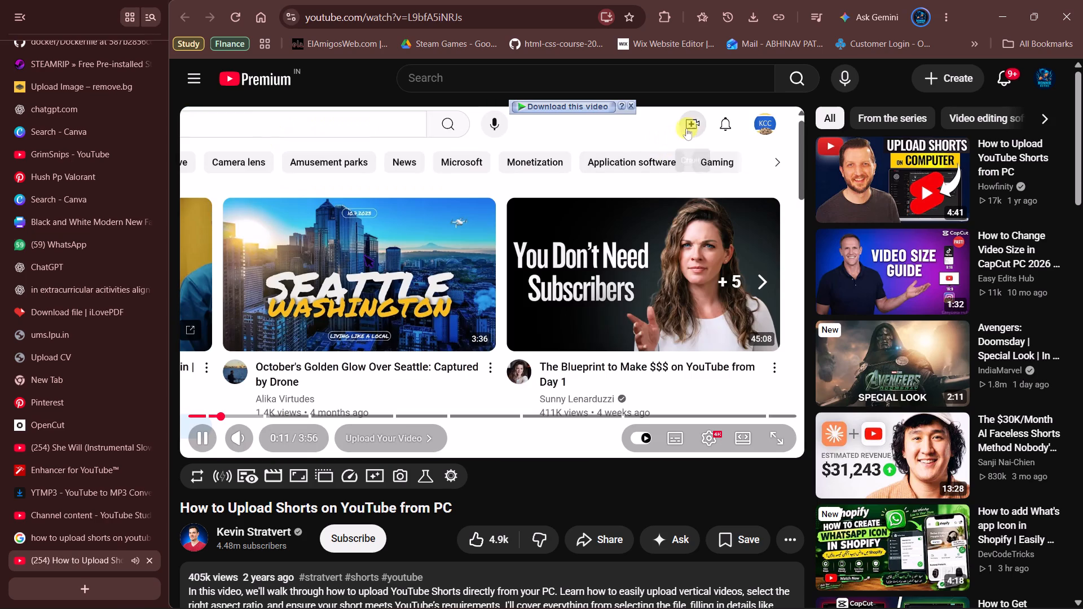
key("Right")
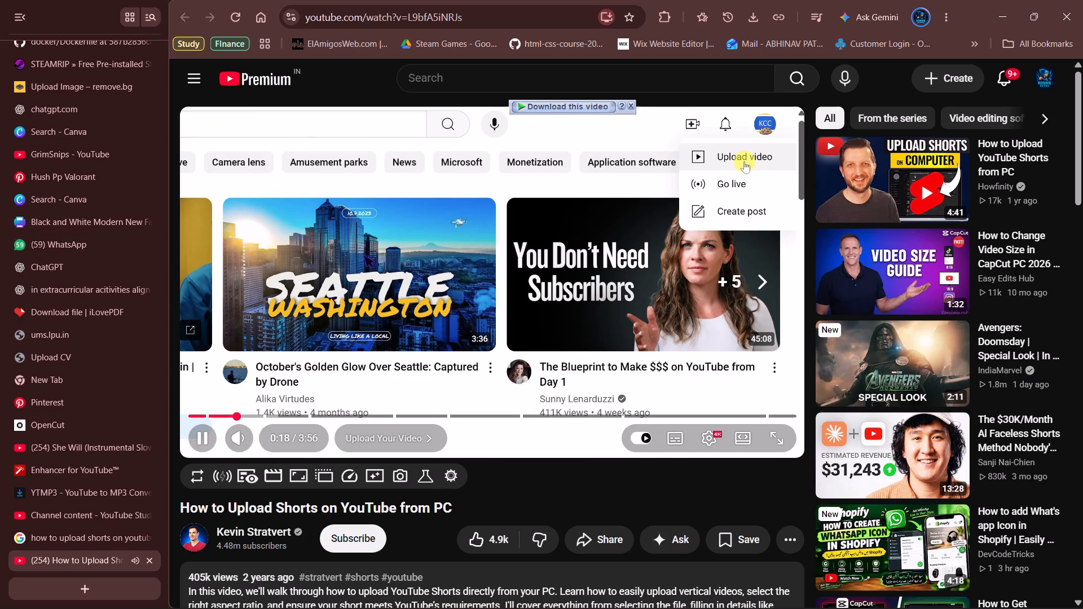
key("Right")
key("Right")
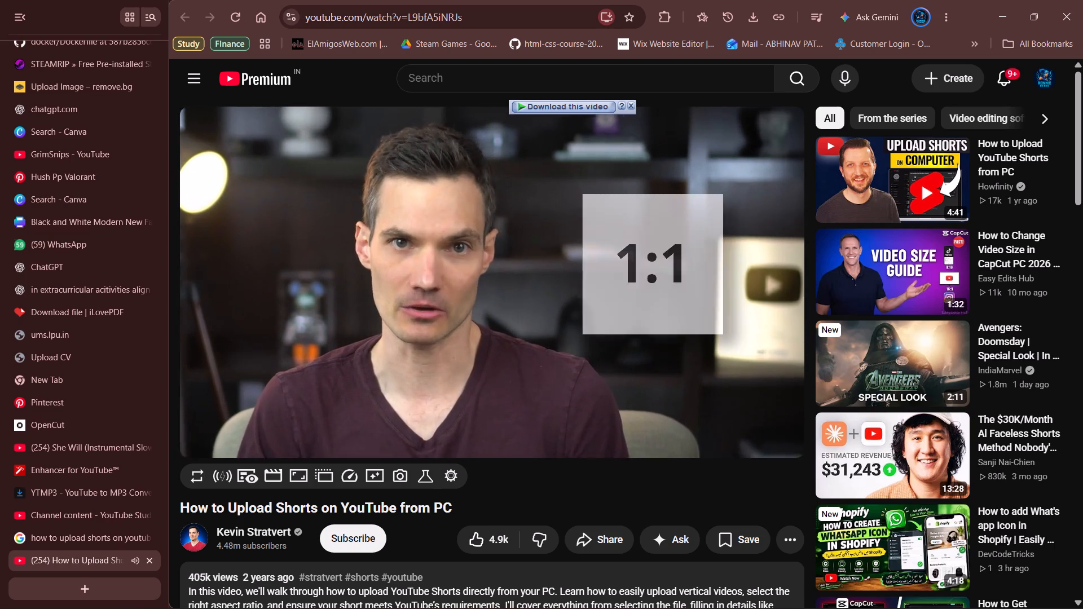
key("Right")
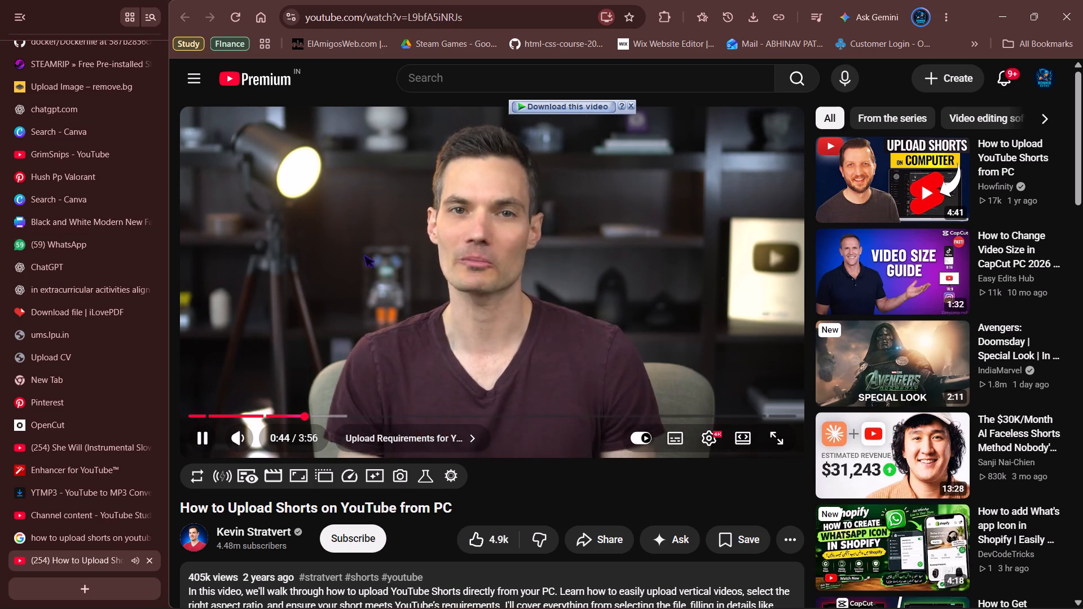
key("Right")
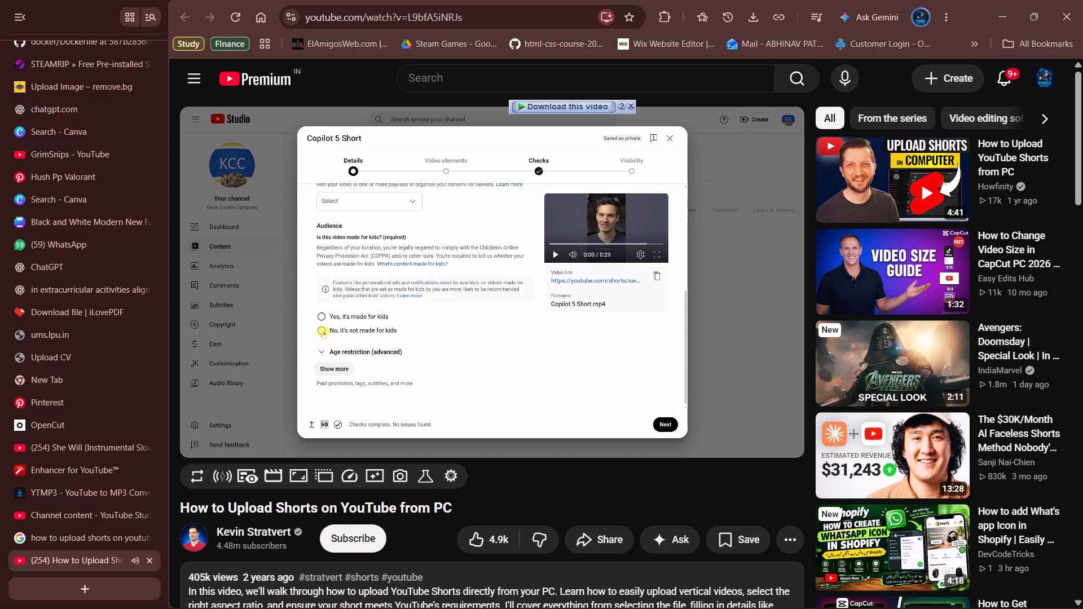
Watch the rest of the tutorial, covering video details, related videos, visibility and scheduling, and pause it at the Shorts list.
left_click(475, 281)
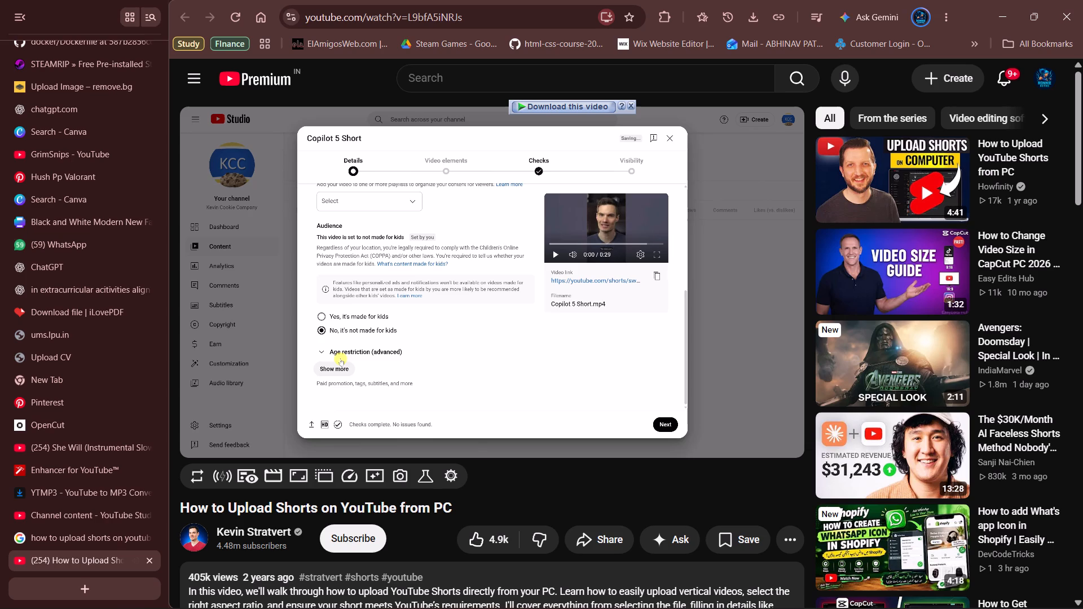
left_click(471, 241)
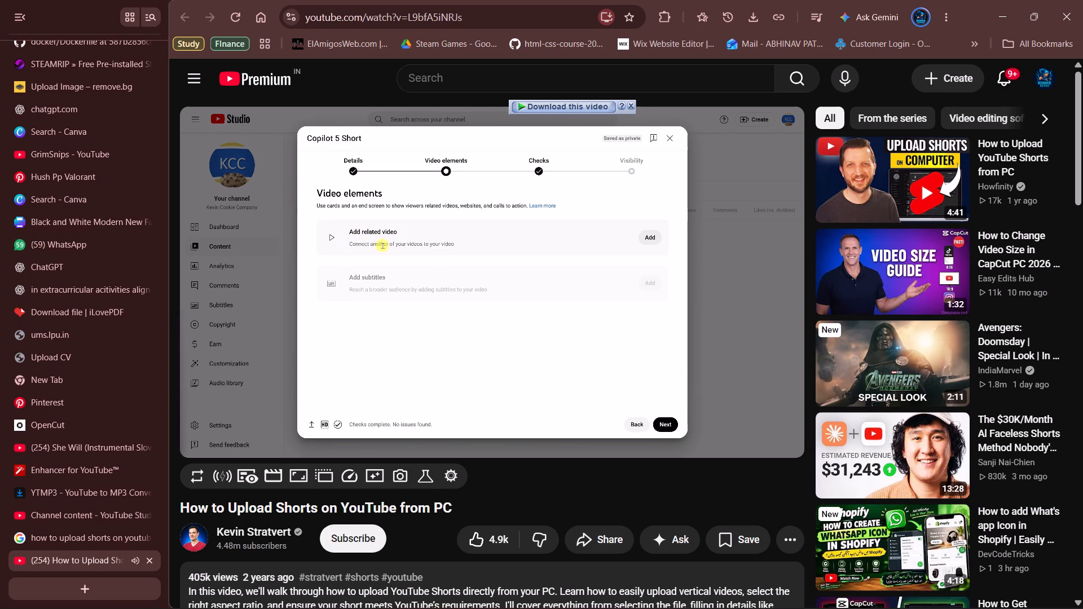
left_click(510, 242)
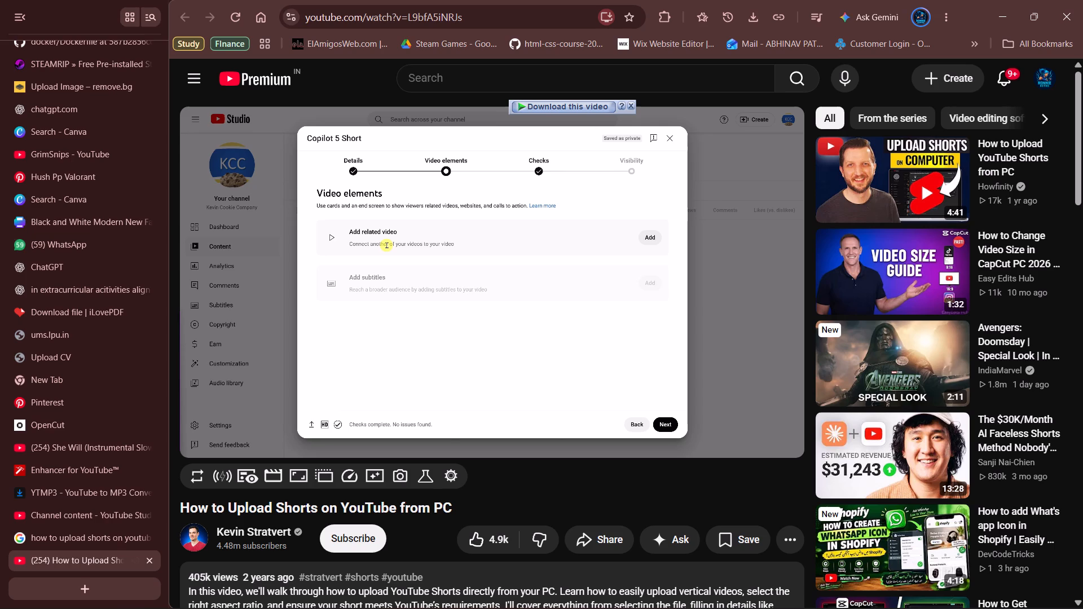
left_click(510, 242)
key("Left")
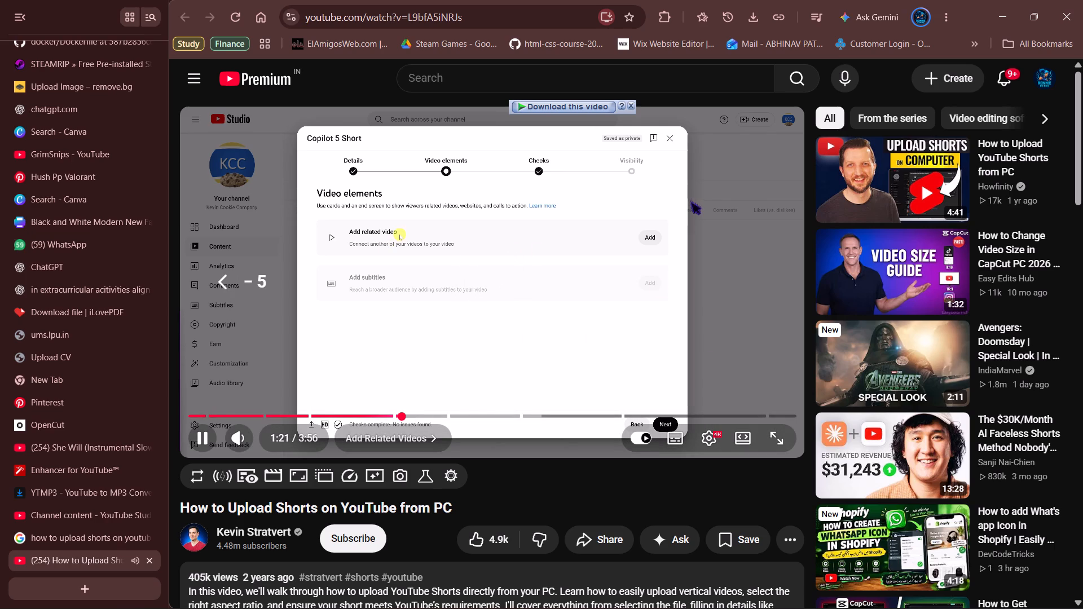
key("Left")
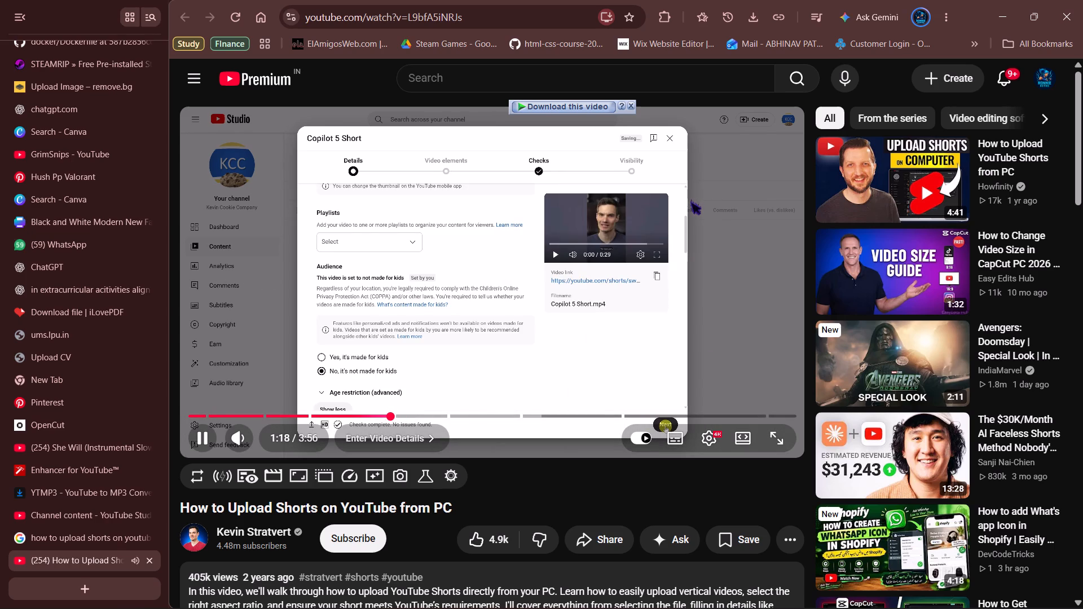
key("Right")
key("Right")
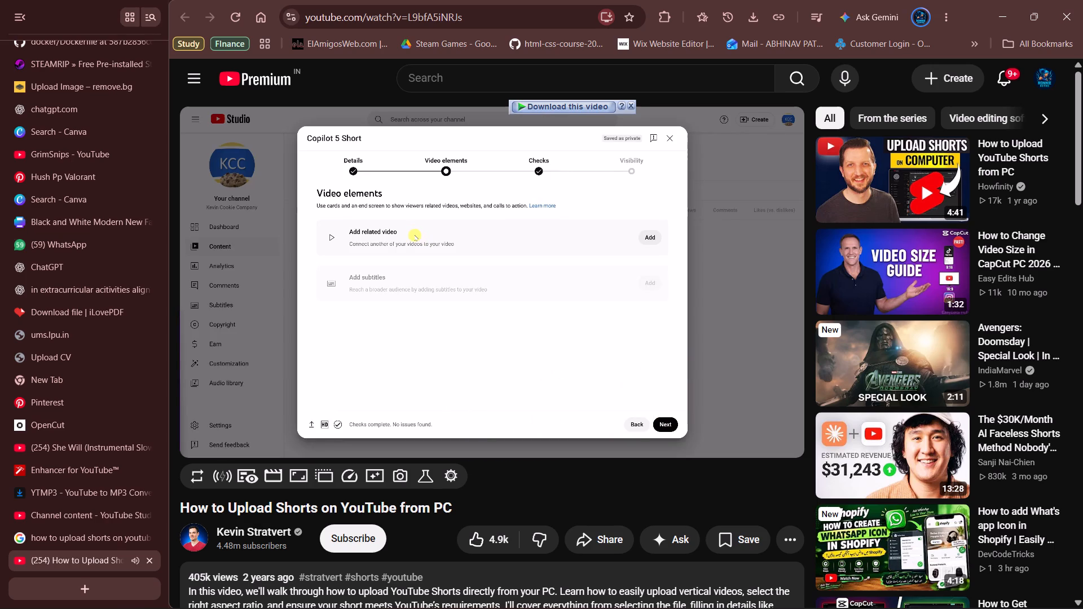
key("Right")
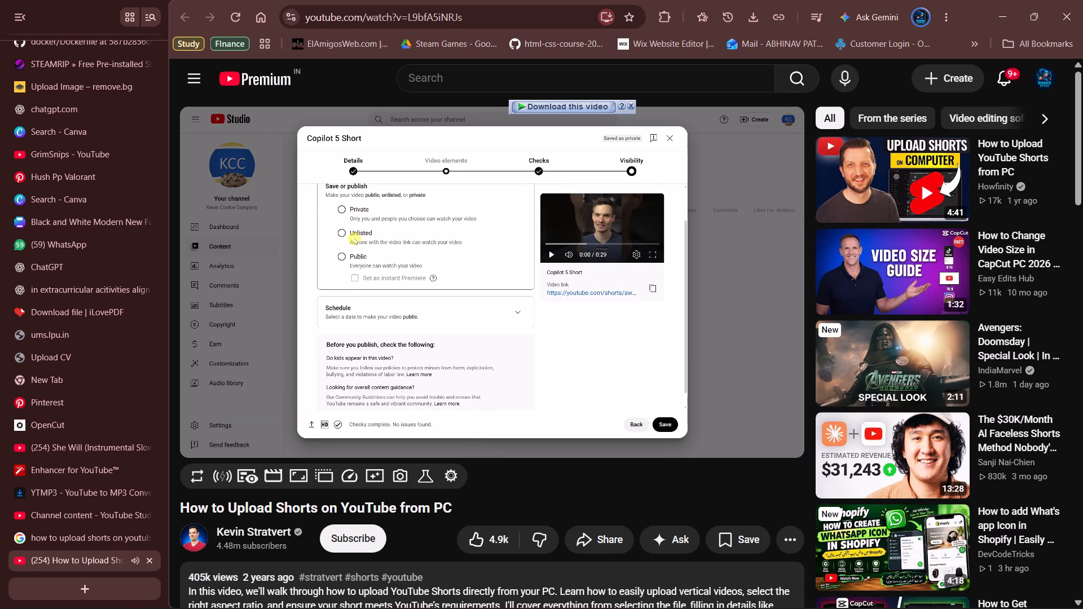
key("Right")
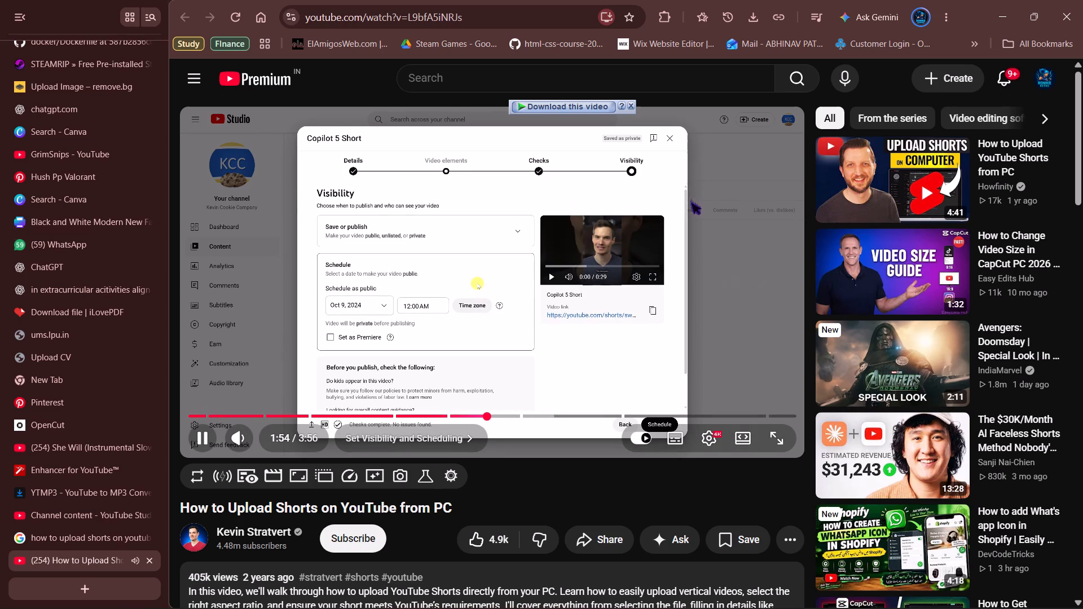
key("Right")
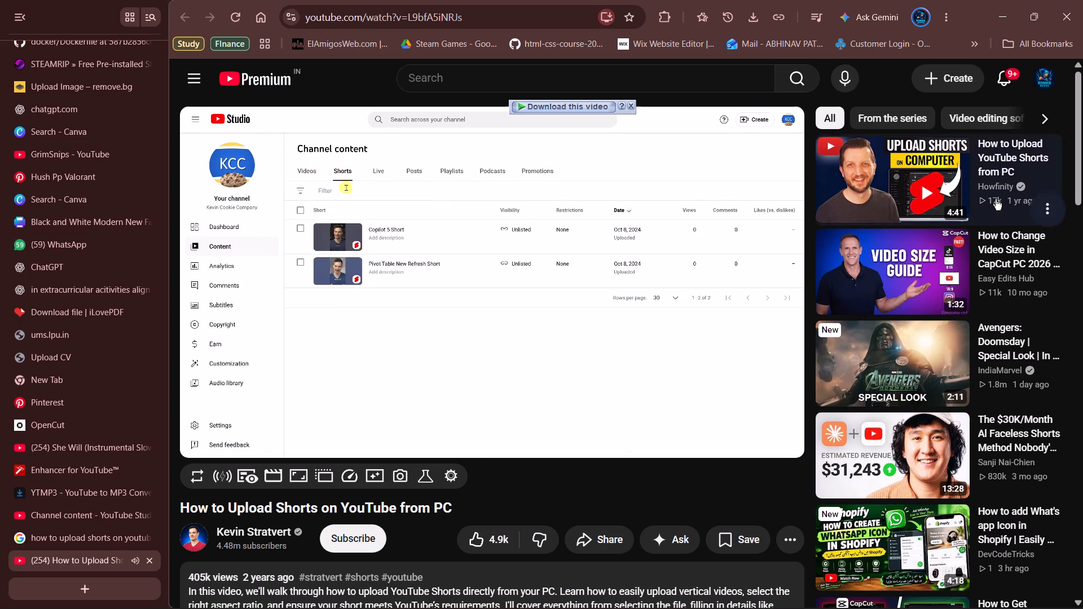
left_click(467, 325)
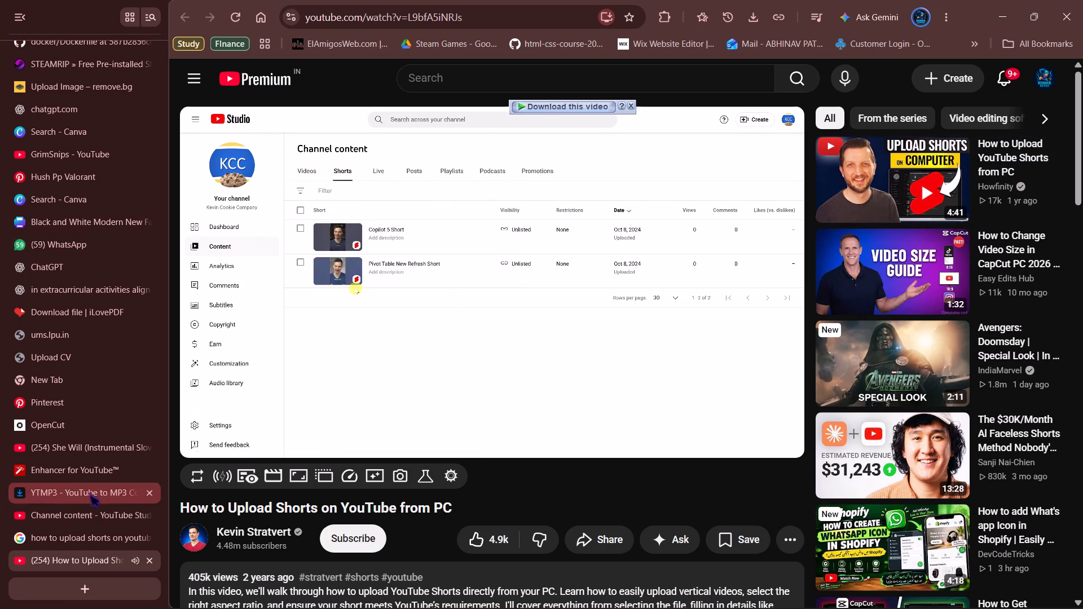
Return to the Ronnie Retro channel in YouTube Studio and upload 03_The_Power_of_One_Solid_Step.mp4 from the Clips folder.
left_click(82, 508)
left_click(388, 180)
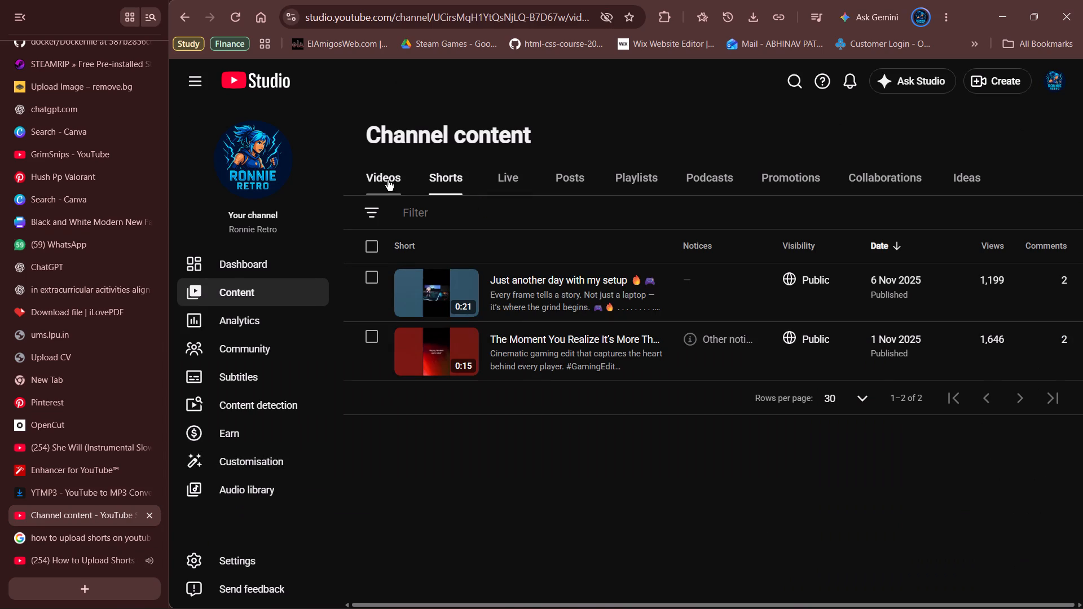
left_click(981, 74)
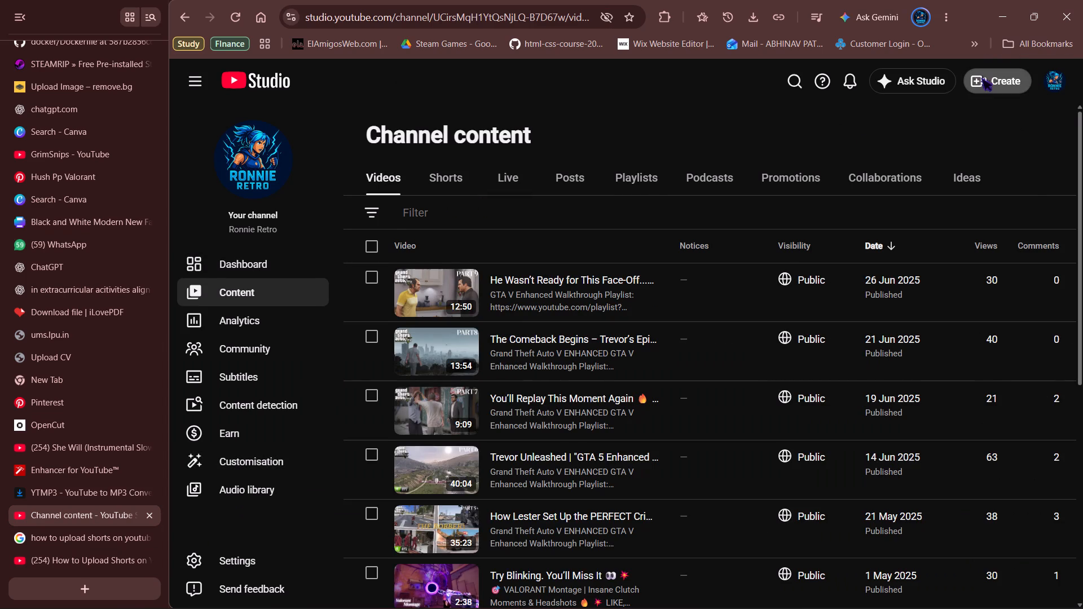
left_click(959, 102)
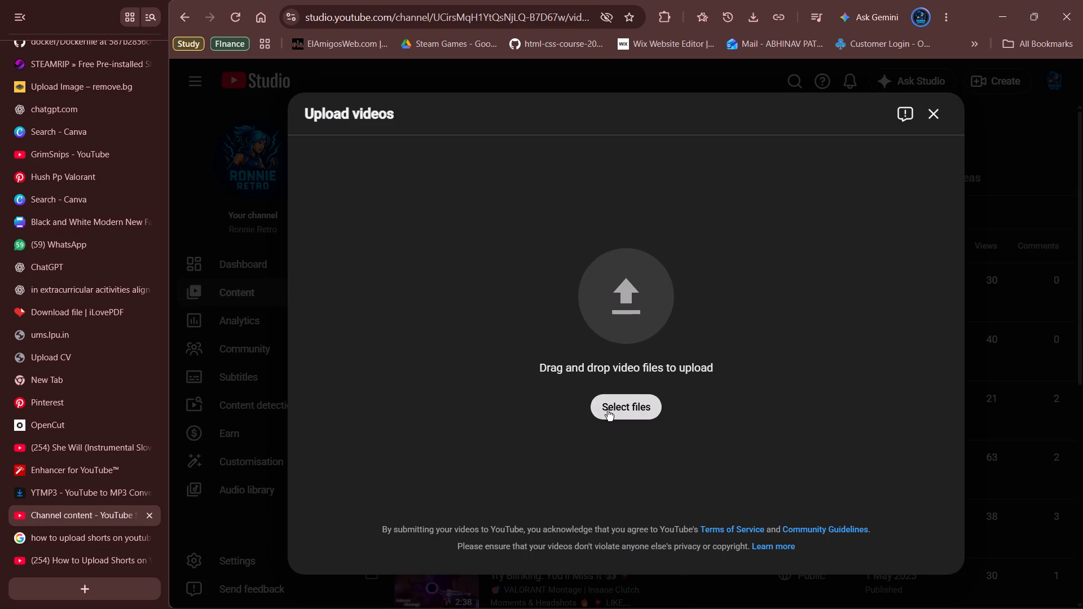
left_click(607, 410)
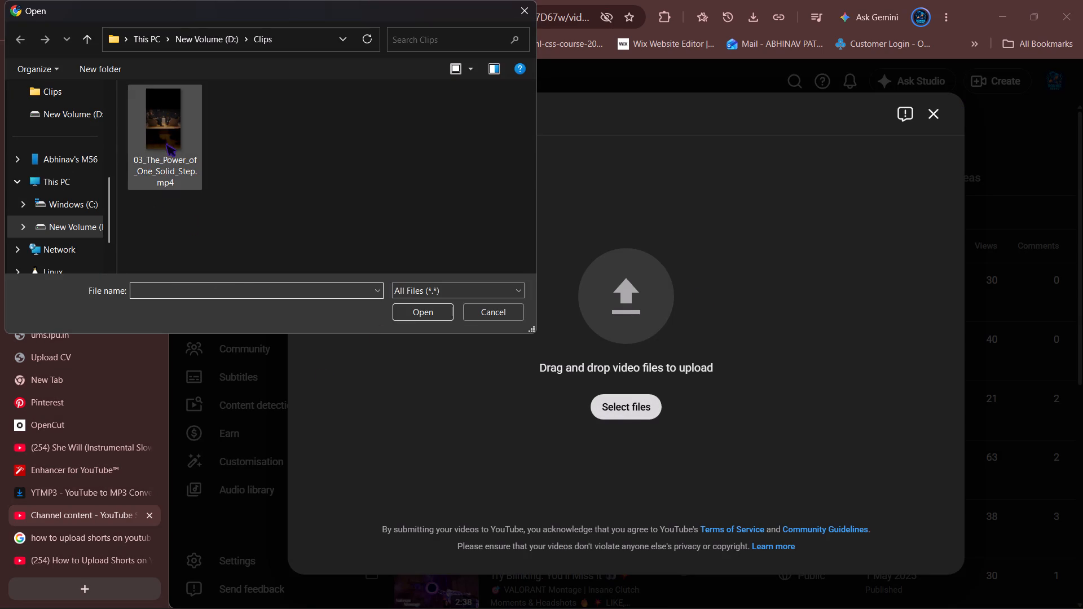
left_click(165, 140)
left_click(426, 314)
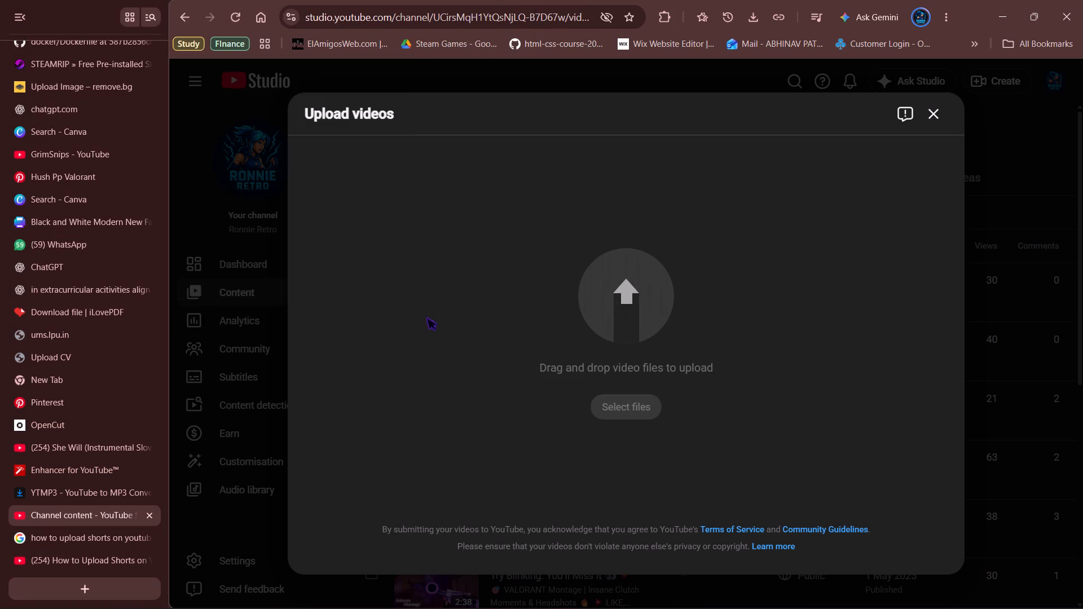
Switch to ClipShip and copy the full post caption of the clip "The Power of One Solid Step".
left_click(674, 594)
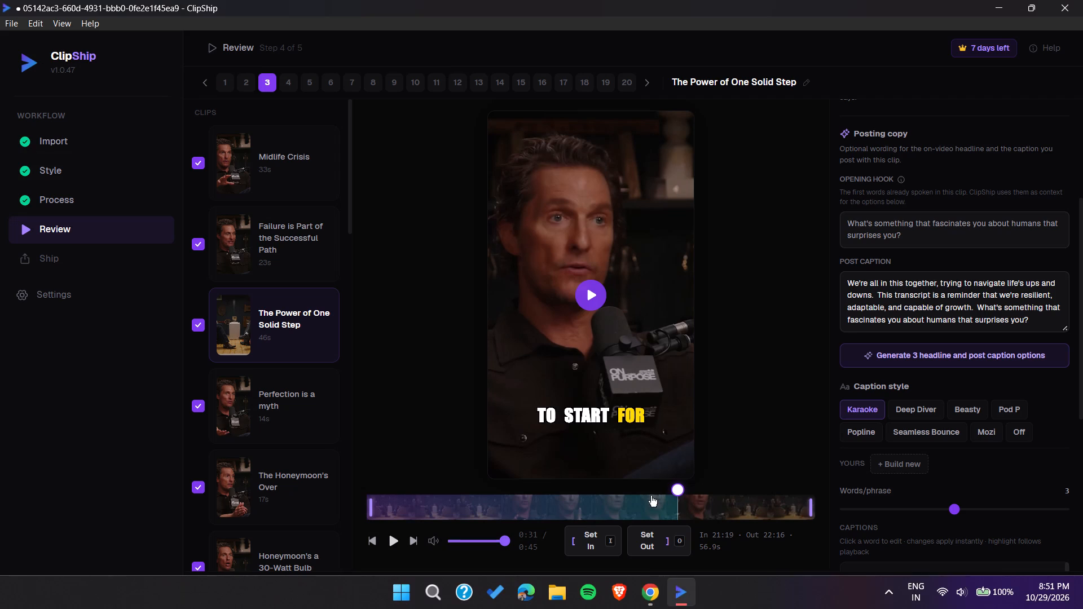
scroll(939, 386, "down", 4)
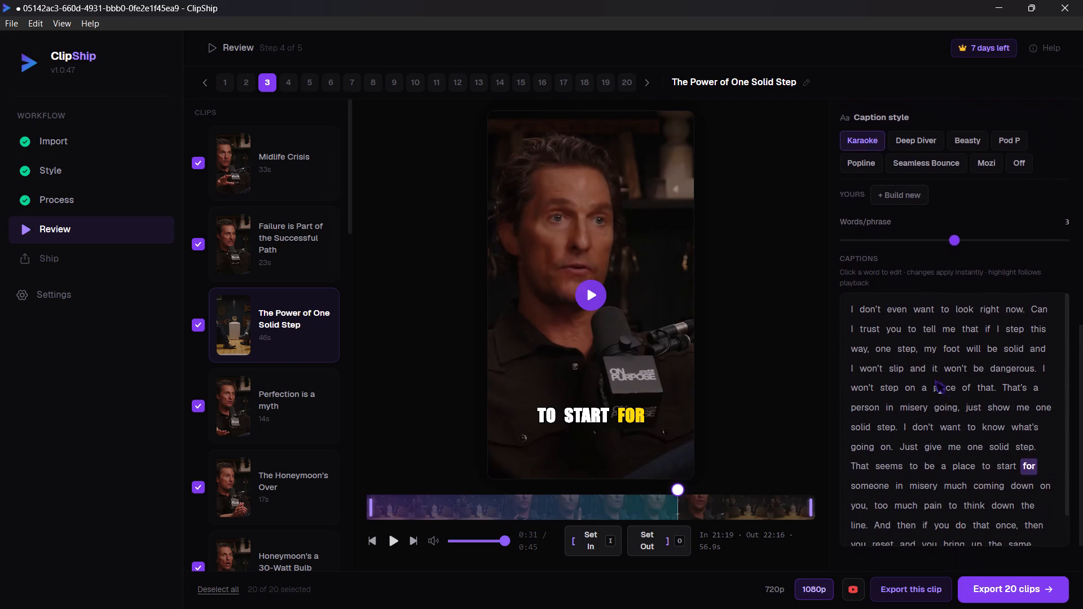
scroll(918, 316, "up", 5)
scroll(918, 316, "down", 1)
scroll(914, 359, "up", 1)
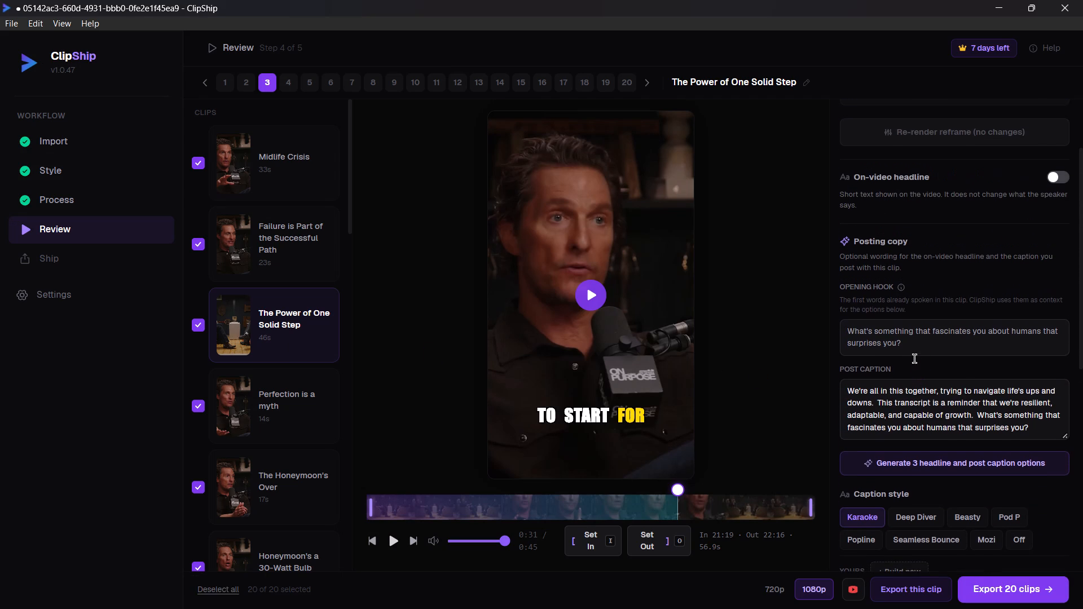
left_click_drag(1032, 423, 855, 382)
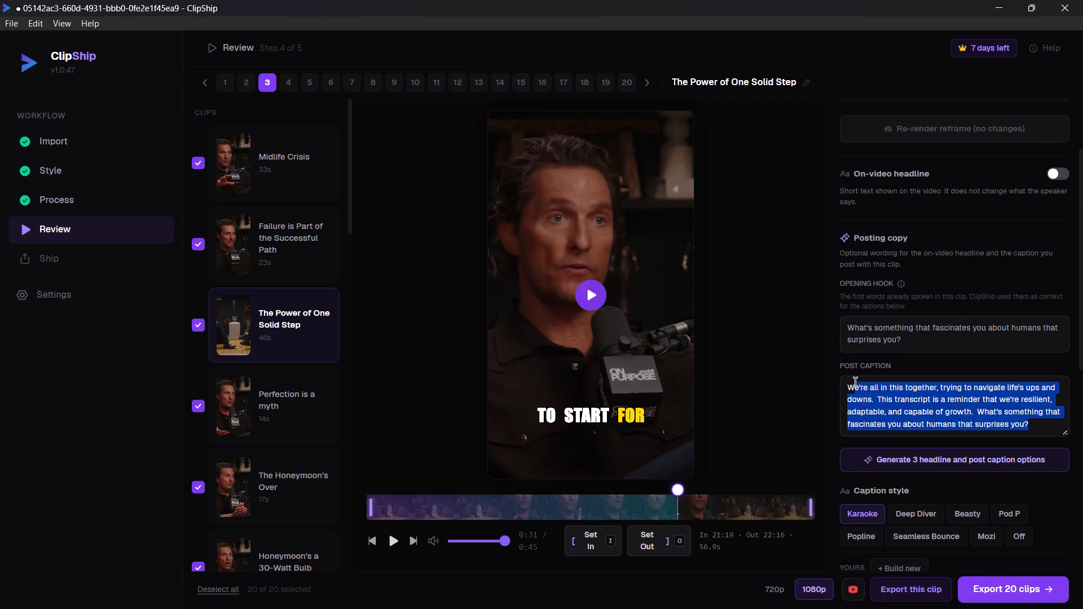
left_click_drag(855, 382, 848, 383)
key("ctrl+c")
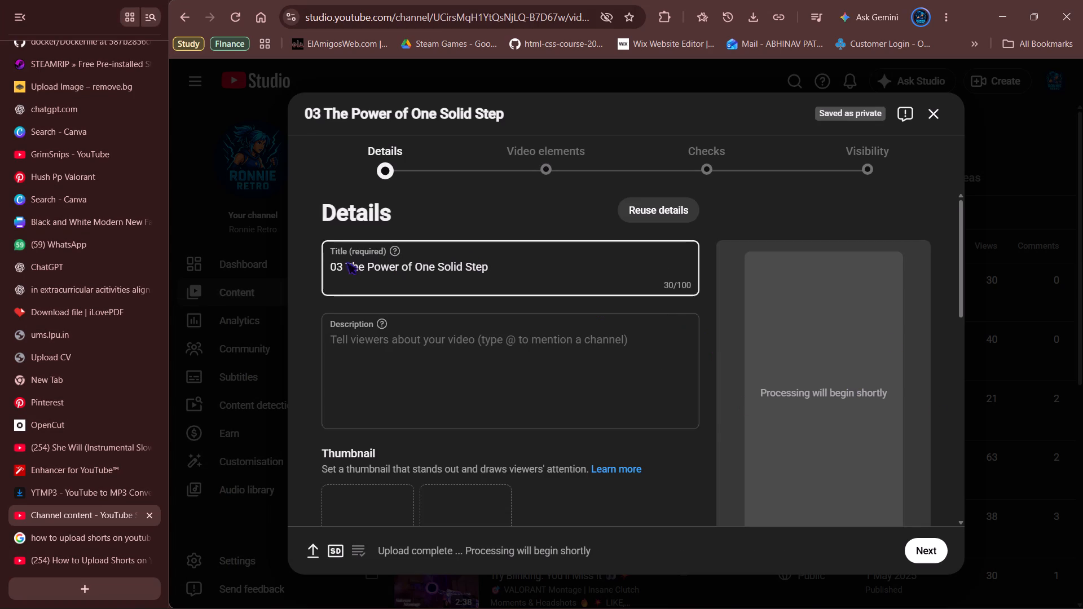
Back in YouTube Studio, remove the leading "03" so the upload's title reads "The Power of One Solid Step".
left_click(343, 266)
key("Right")
key("BackSpace")
key("BackSpace")
key("BackSpace")
key("BackSpace")
key("BackSpace")
key("BackSpace")
key("BackSpace")
key("BackSpace")
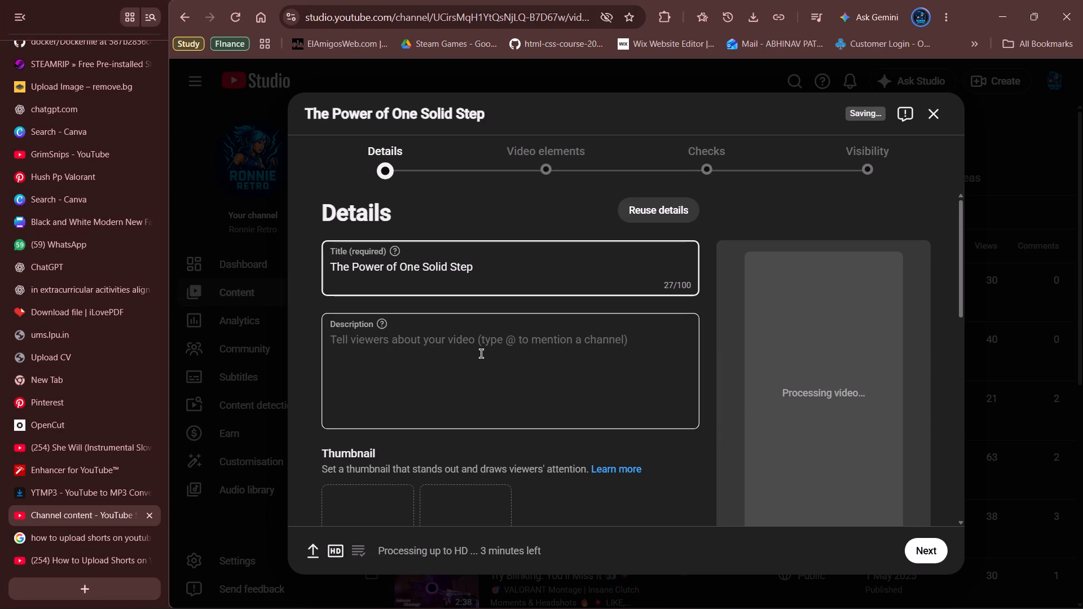
Paste the copied ClipShip post caption as the video's description and check it against the original in ClipShip.
left_click(482, 352)
key("ctrl+v")
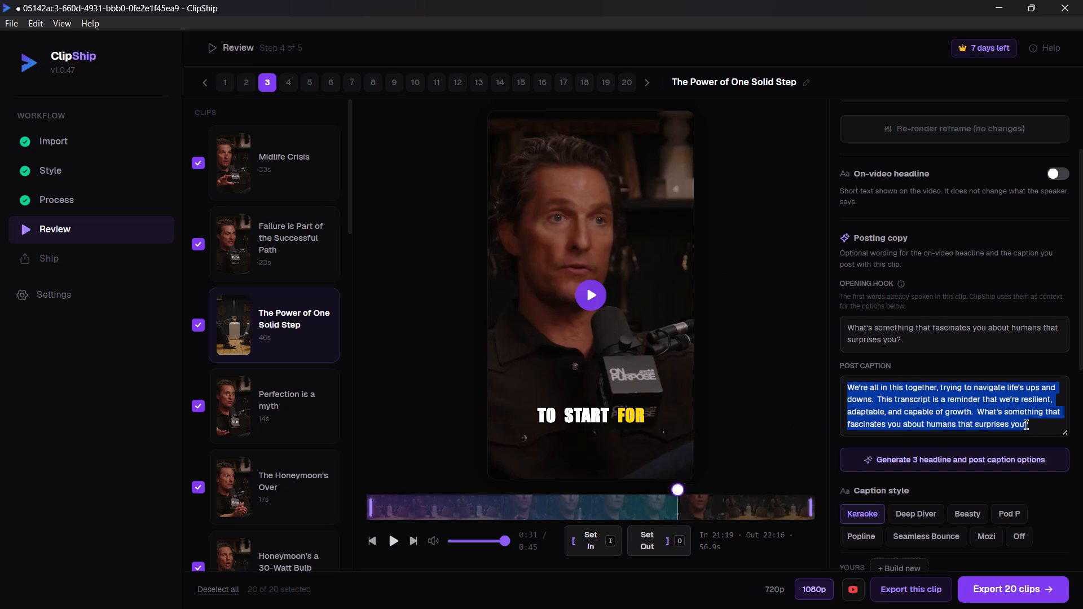
left_click(1027, 425)
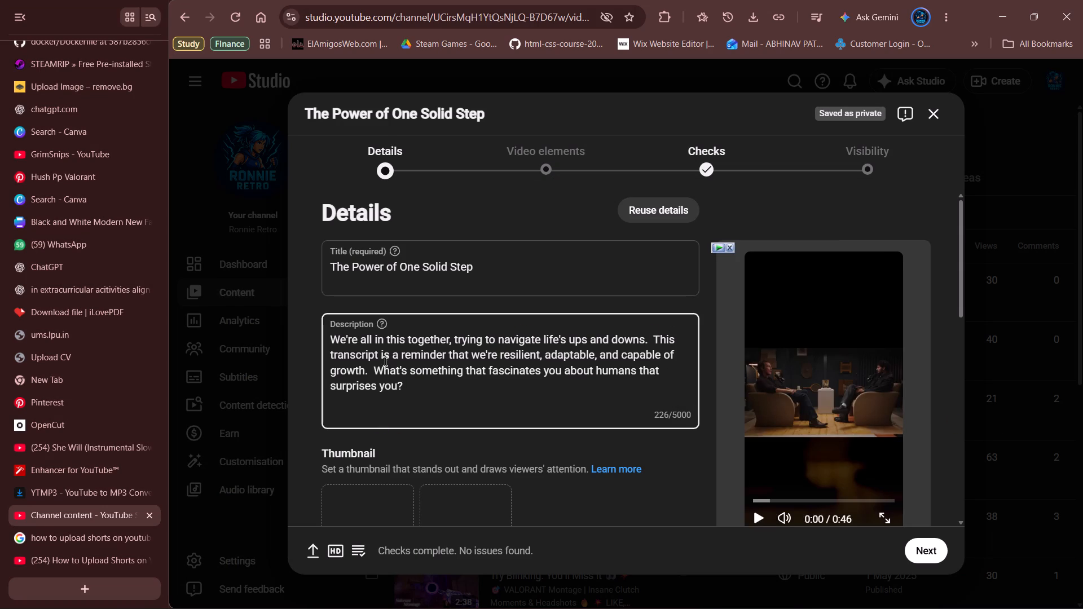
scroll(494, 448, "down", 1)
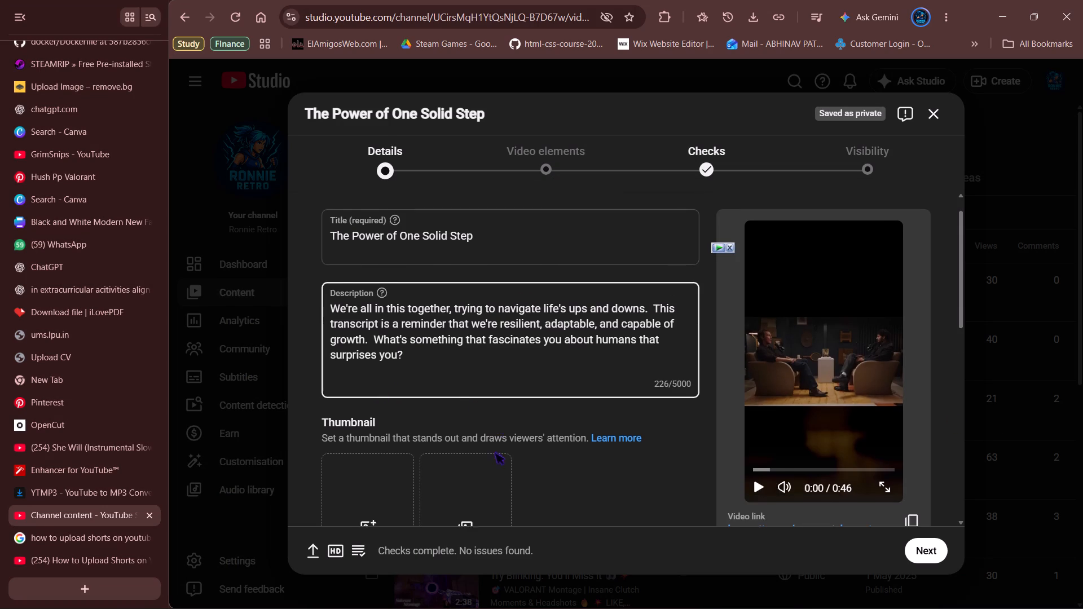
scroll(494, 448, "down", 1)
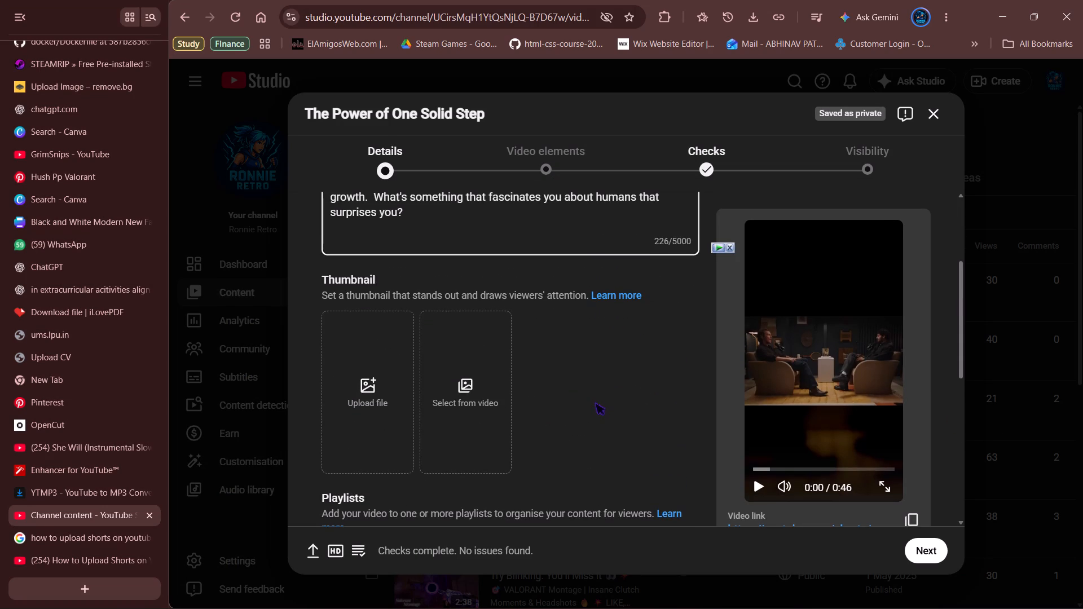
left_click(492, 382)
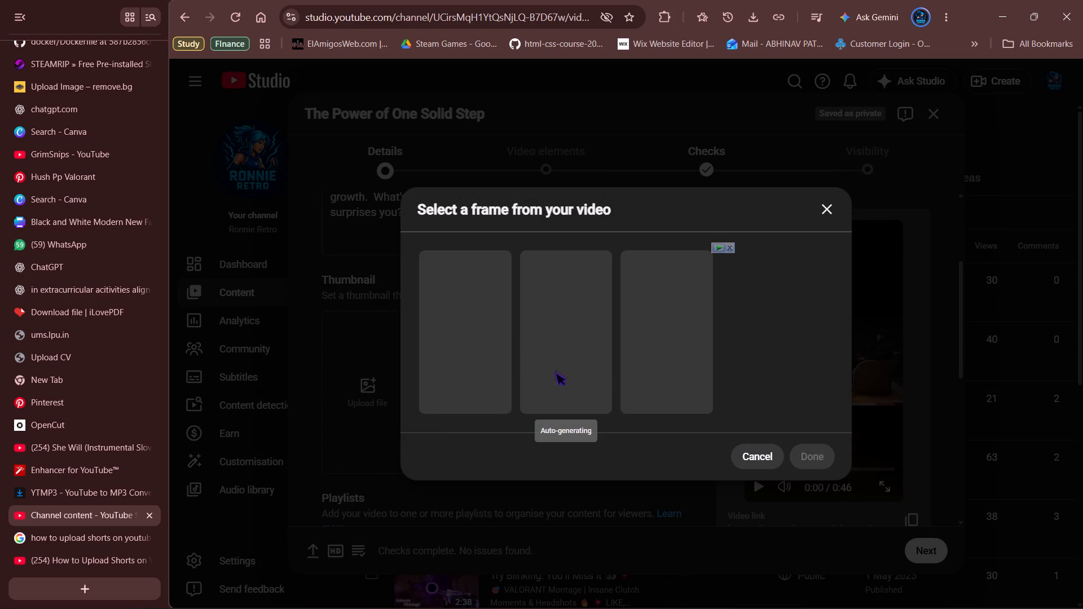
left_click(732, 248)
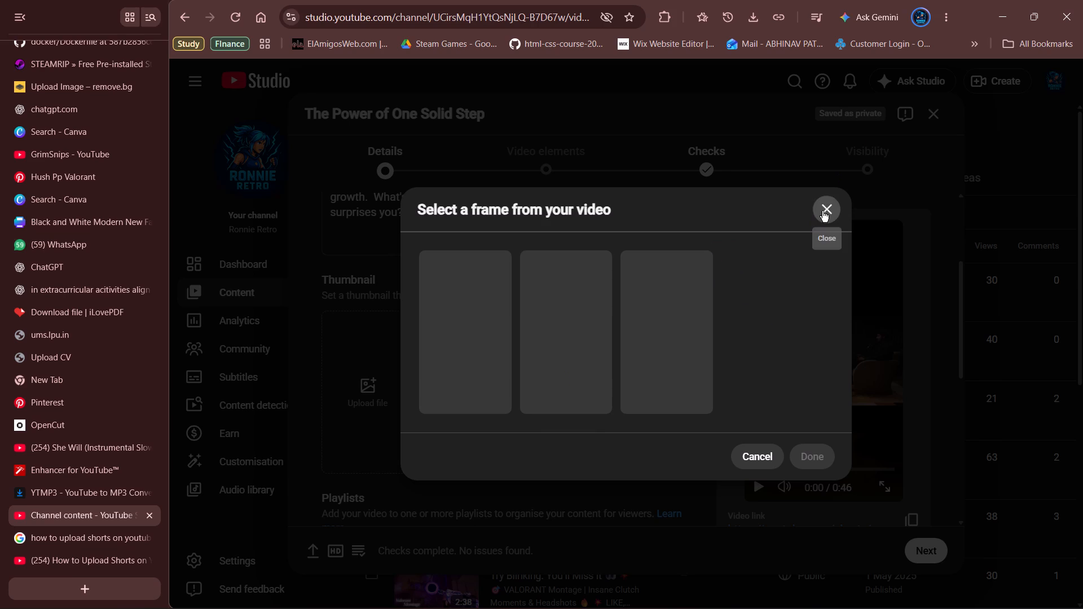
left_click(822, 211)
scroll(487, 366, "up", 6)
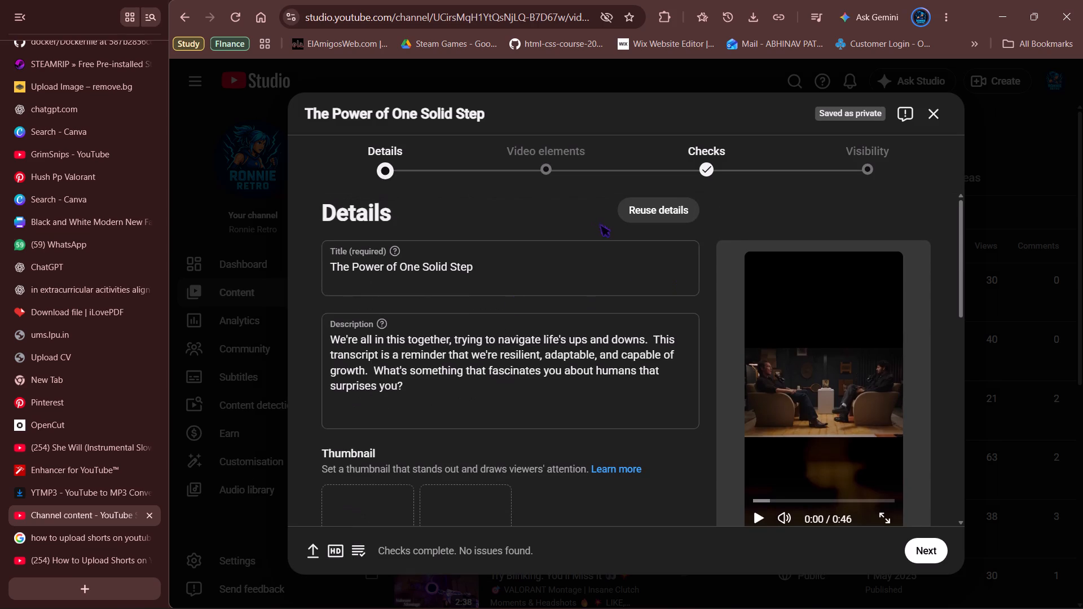
Expand the additional video details, declare that the video doesn't include paid promotion, and answer No to the AI use question.
scroll(597, 219, "down", 3)
scroll(576, 341, "down", 3)
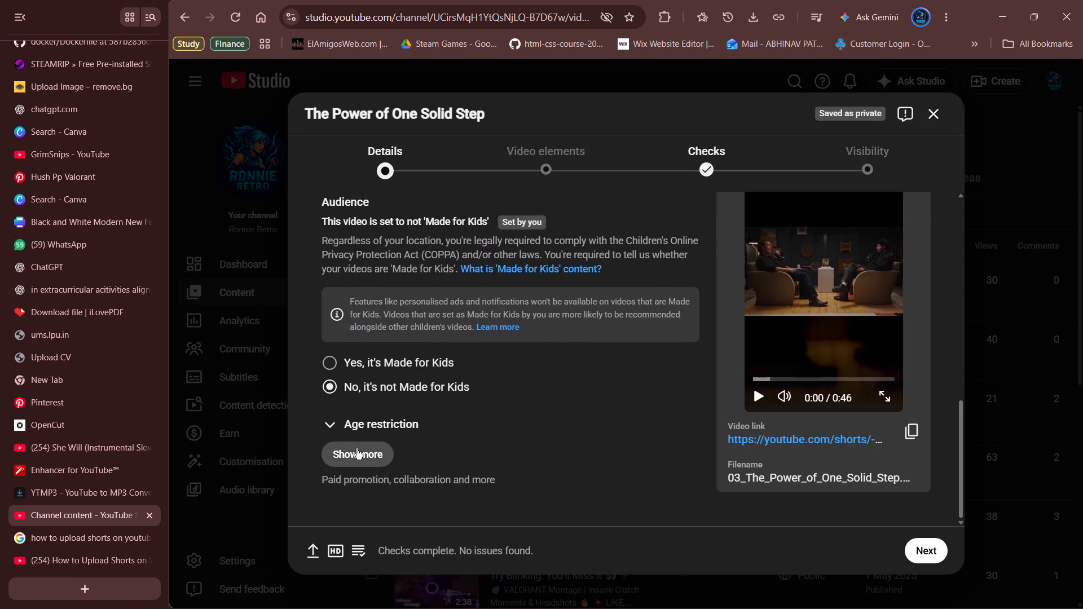
left_click(353, 464)
scroll(490, 417, "down", 2)
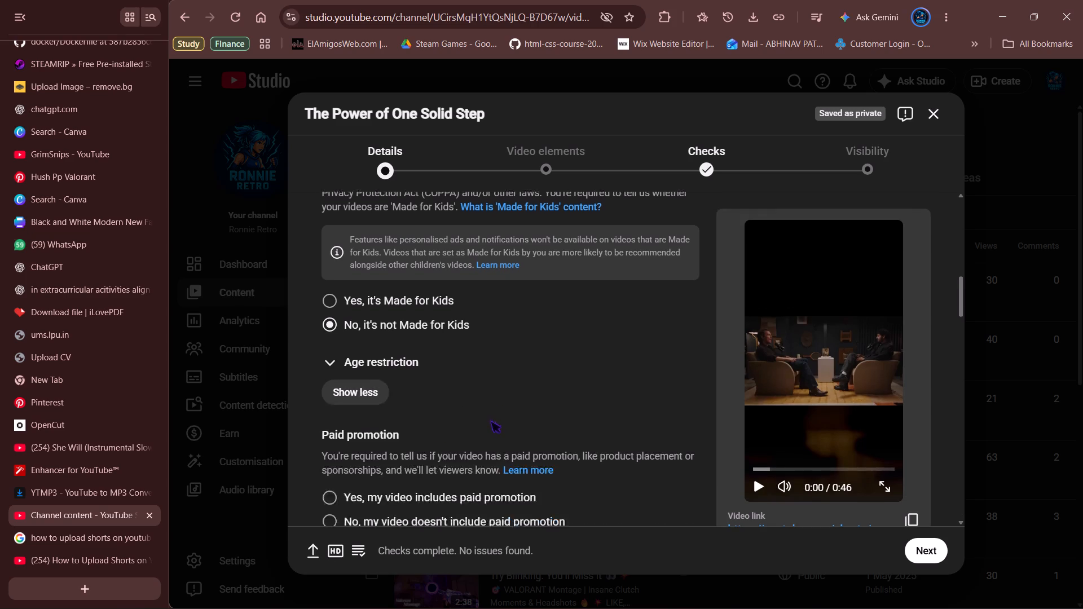
scroll(490, 417, "down", 2)
scroll(495, 399, "up", 1)
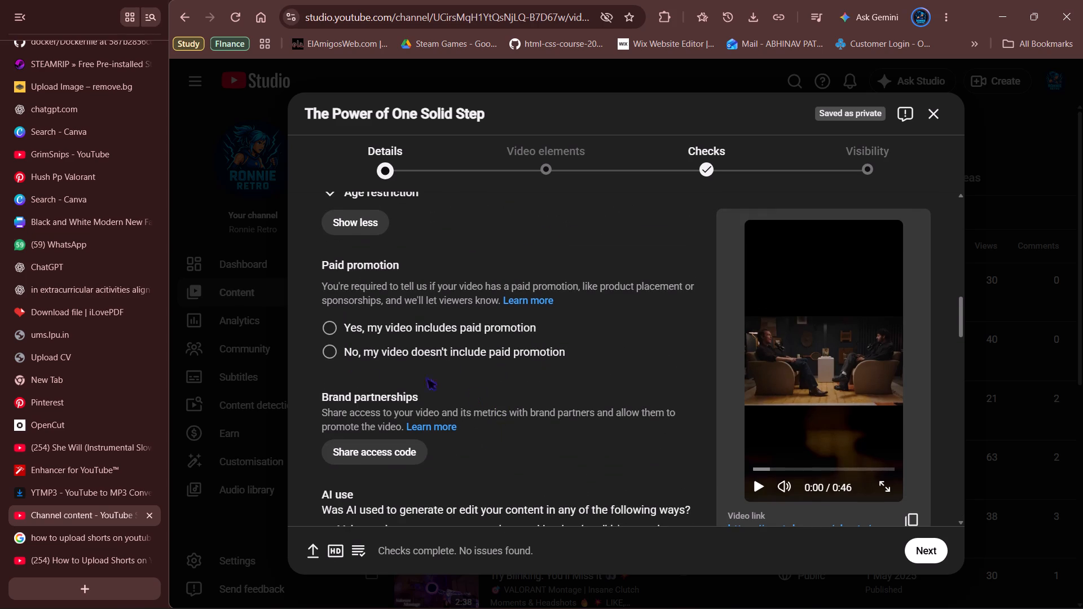
left_click(330, 354)
scroll(490, 418, "down", 3)
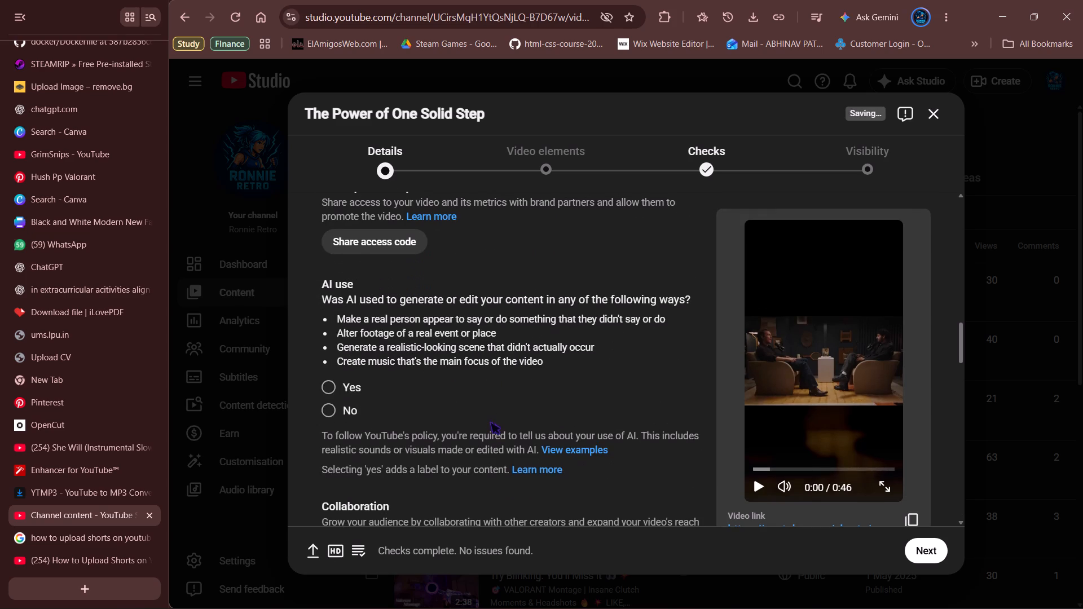
scroll(490, 418, "down", 1)
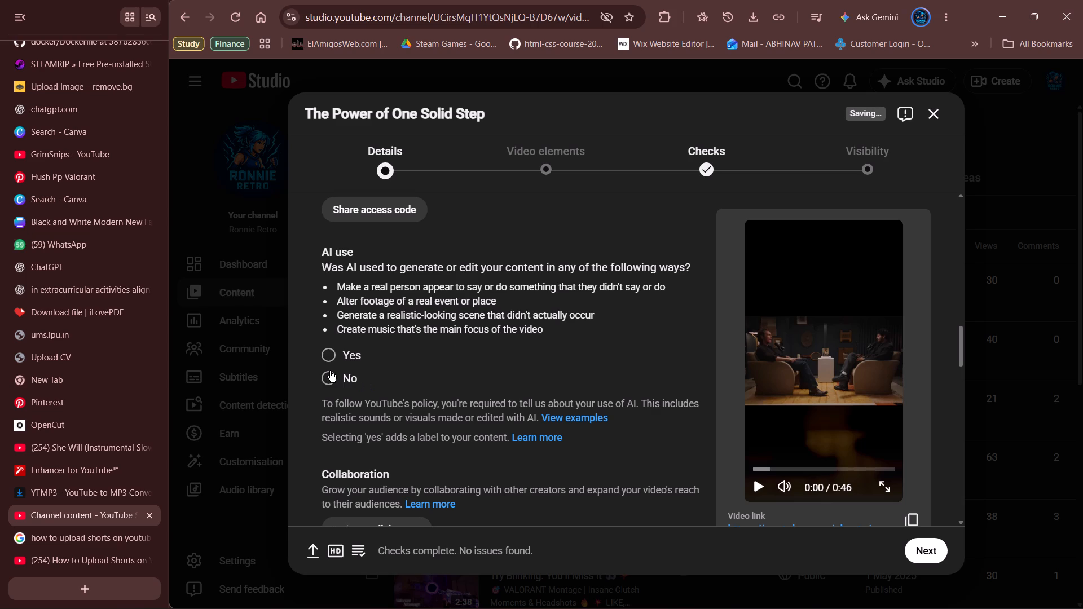
left_click(330, 371)
Examine the remaining video details, including collaboration, chapters, tags, language, licence, Shorts remixing and category.
scroll(430, 385, "down", 2)
scroll(528, 398, "down", 1)
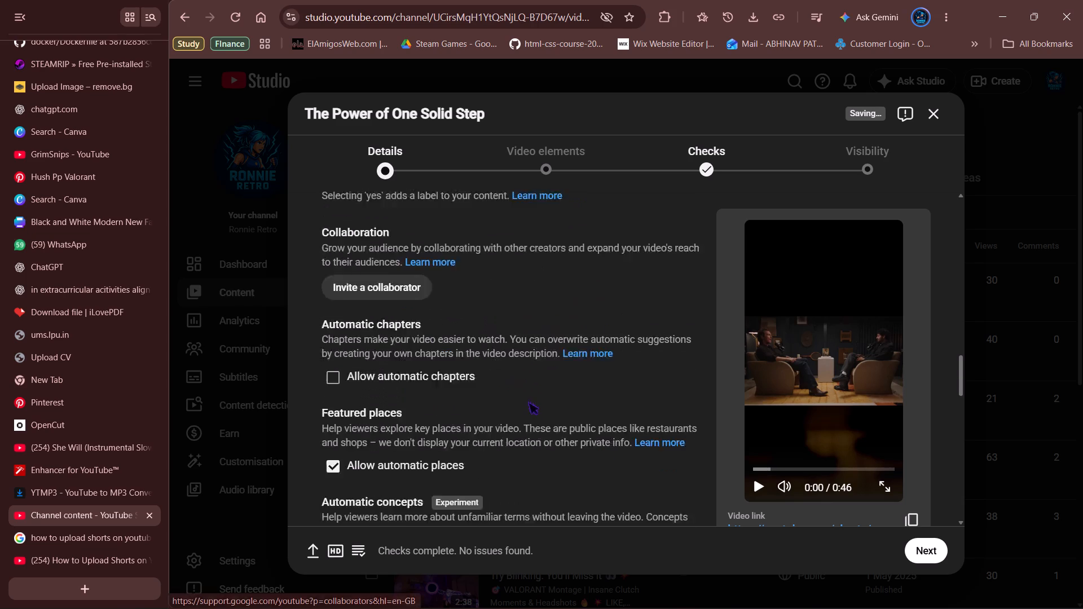
scroll(528, 398, "down", 4)
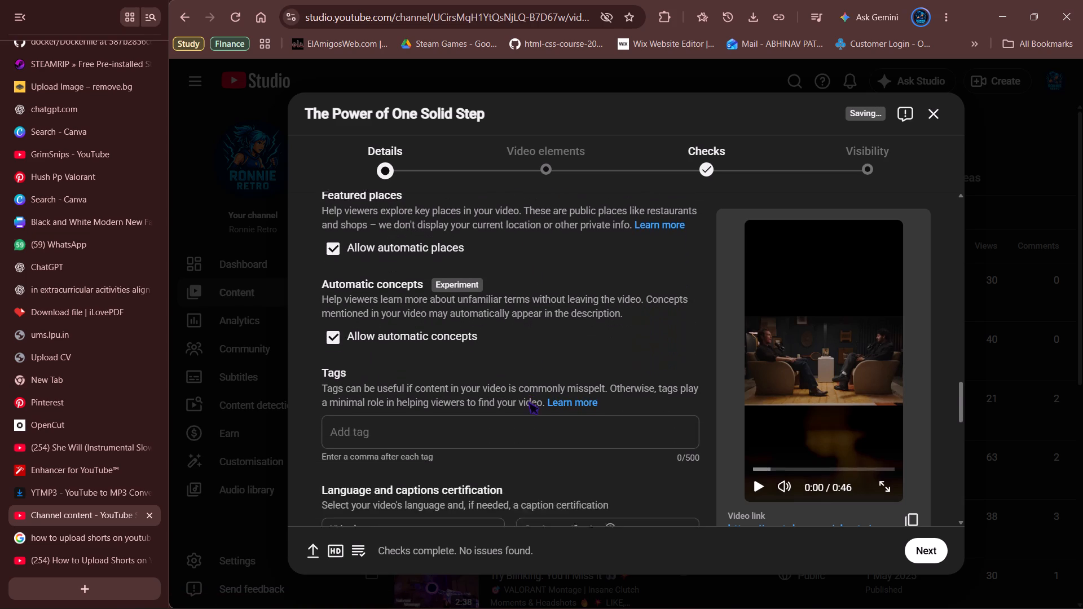
scroll(528, 398, "down", 4)
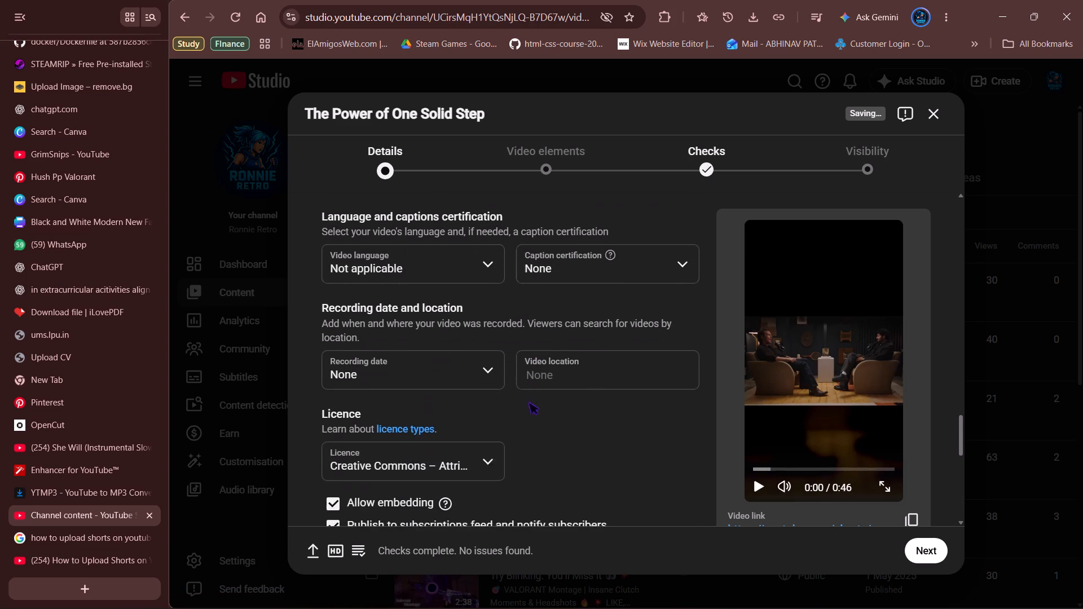
scroll(528, 398, "down", 3)
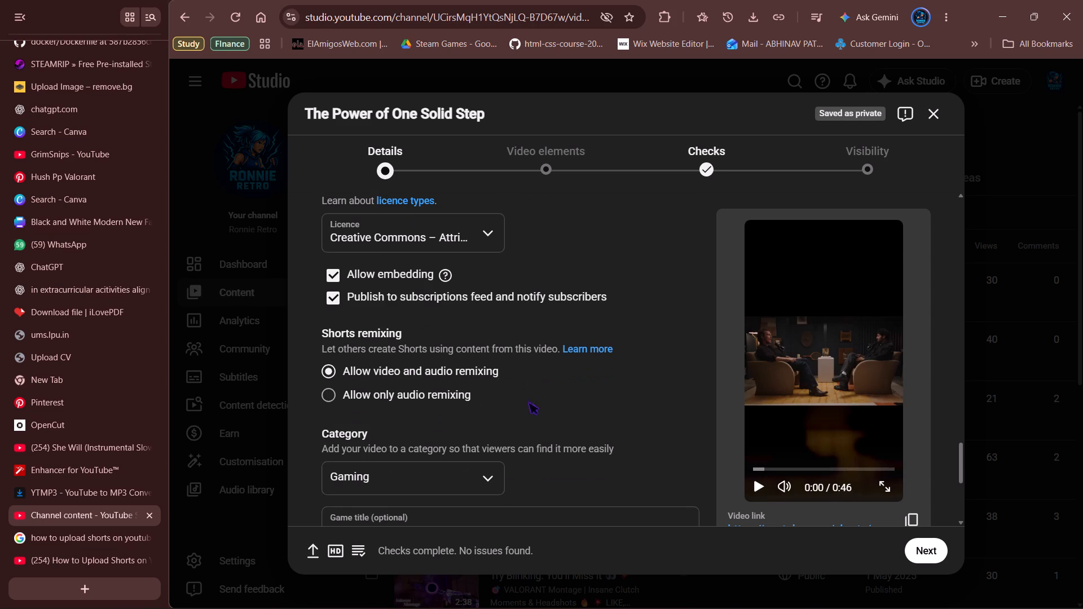
scroll(528, 398, "up", 13)
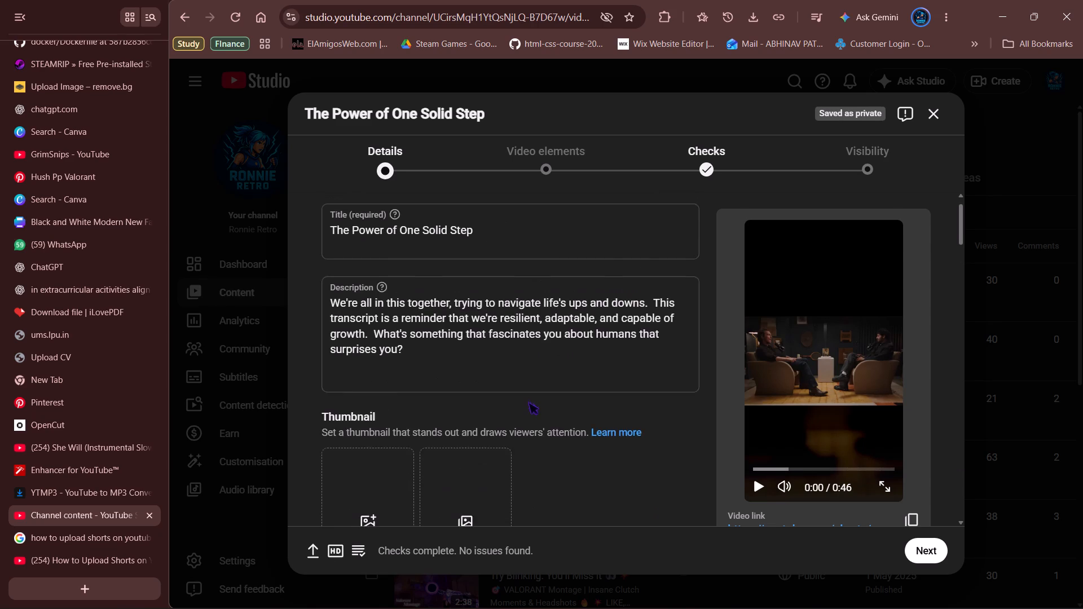
scroll(528, 398, "up", 2)
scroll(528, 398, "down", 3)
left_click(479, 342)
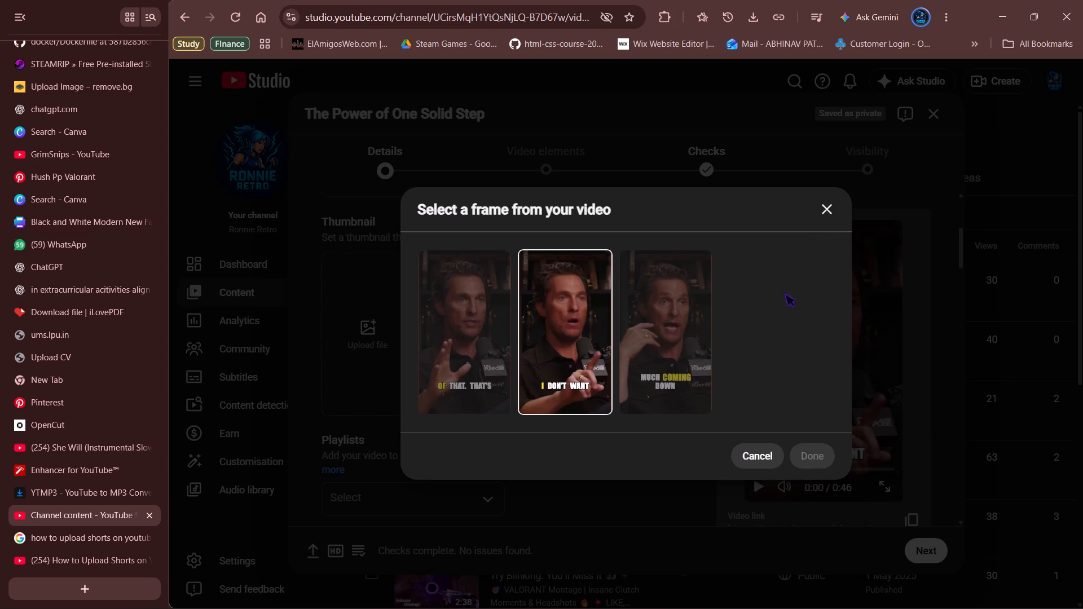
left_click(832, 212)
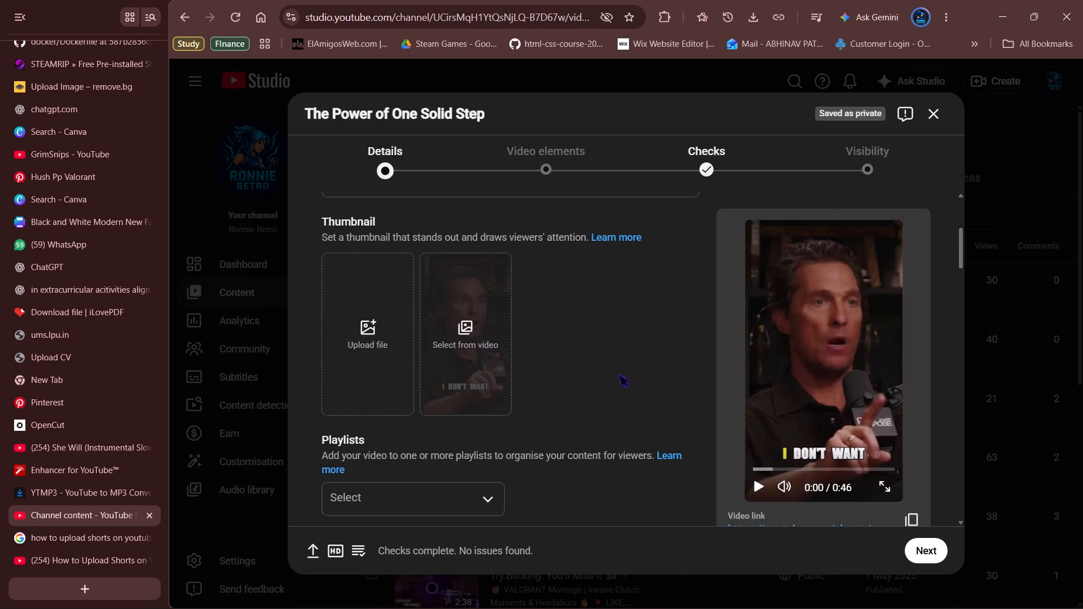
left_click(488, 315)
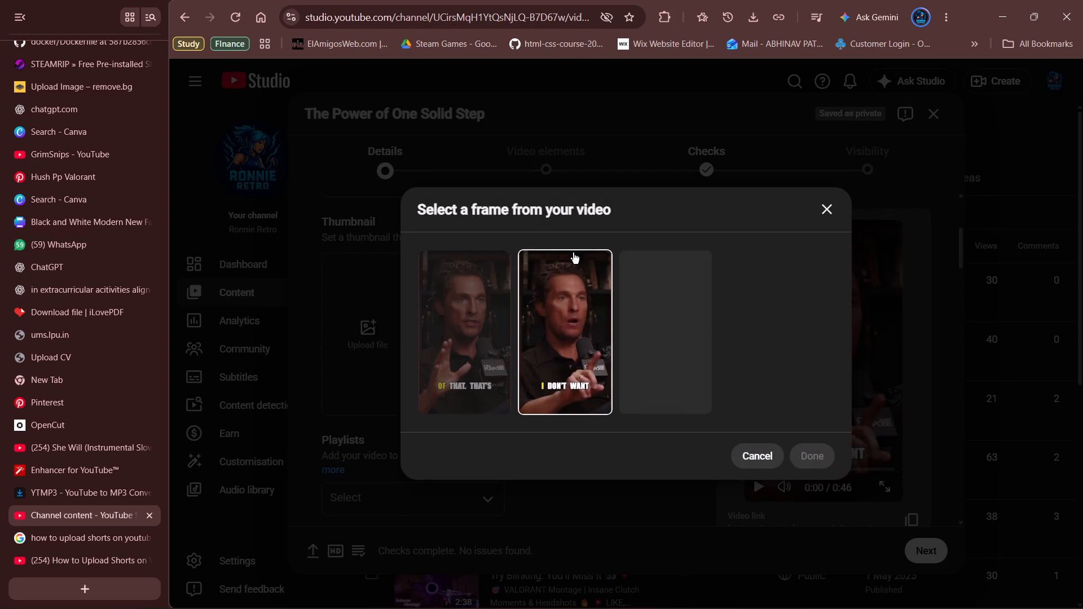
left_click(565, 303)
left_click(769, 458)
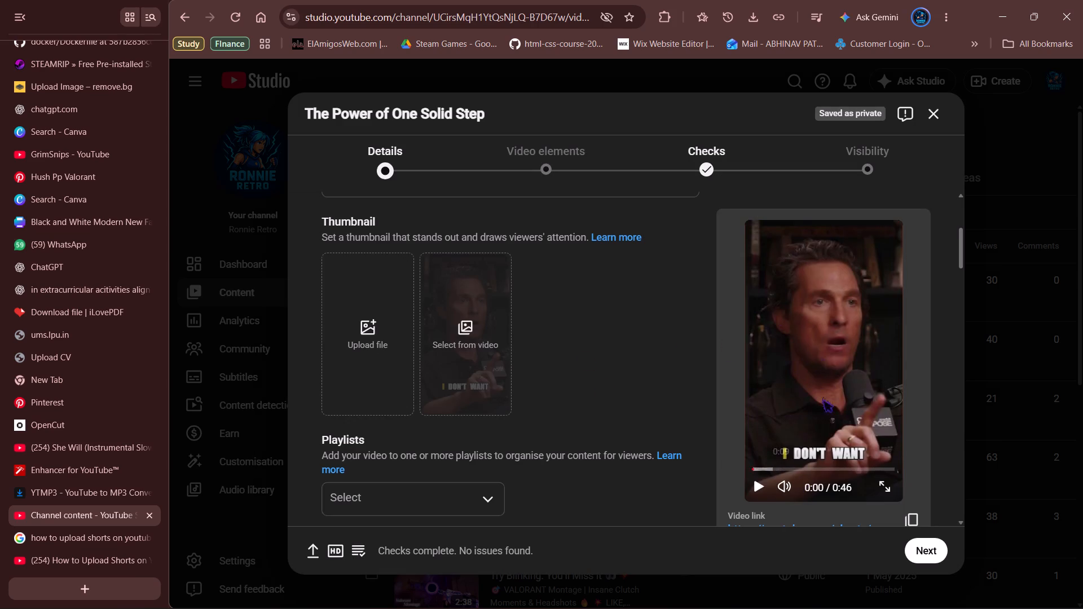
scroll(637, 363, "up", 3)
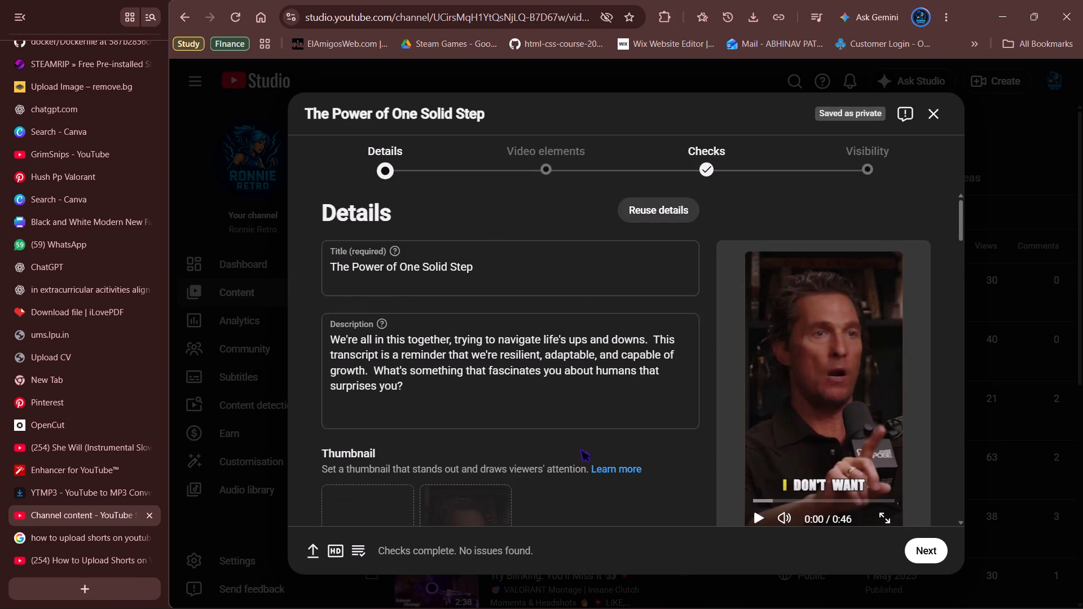
Set the thumbnail from the video, choosing the frame captioned "OF THAT. THAT'S".
scroll(580, 445, "down", 3)
left_click(498, 288)
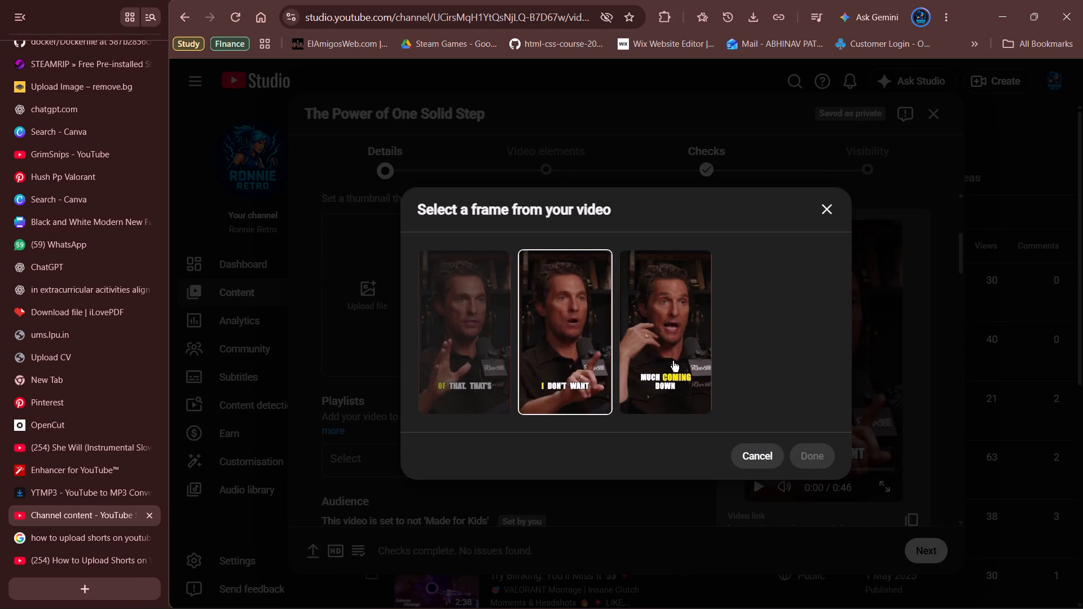
left_click(676, 360)
left_click(462, 329)
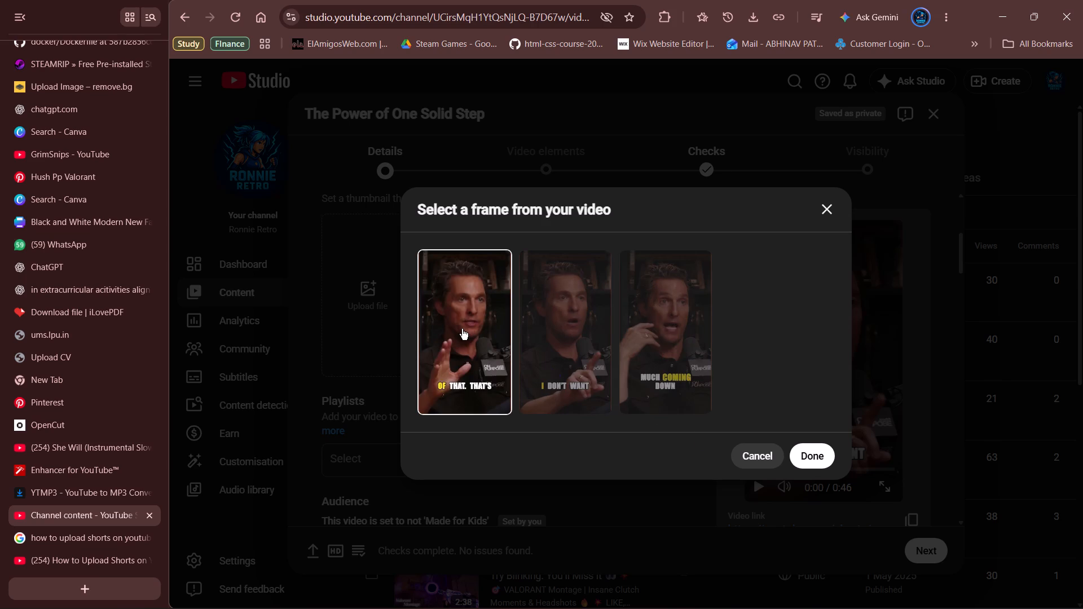
left_click(825, 453)
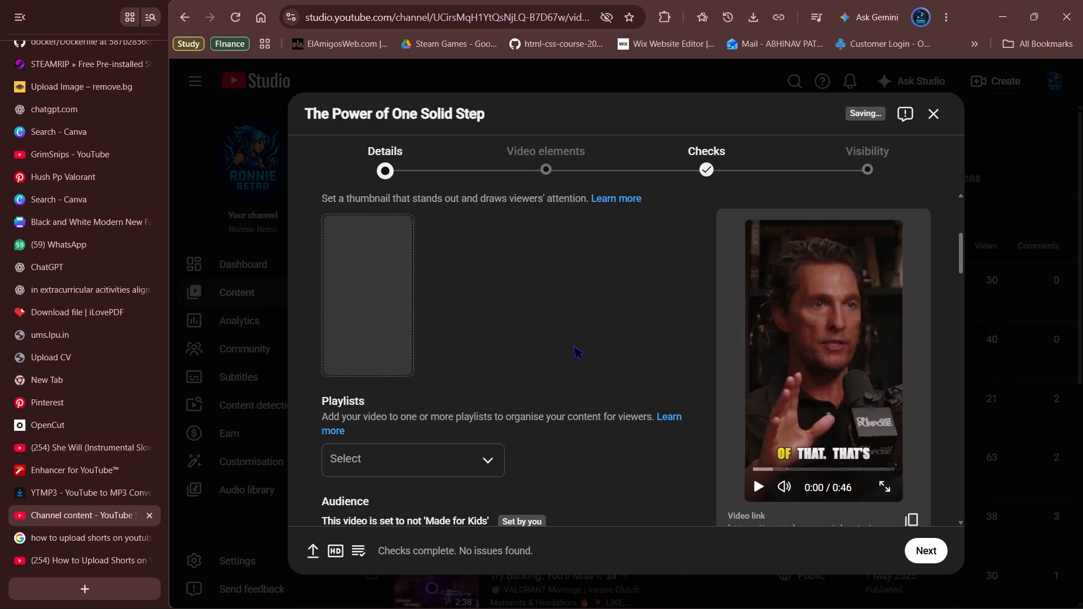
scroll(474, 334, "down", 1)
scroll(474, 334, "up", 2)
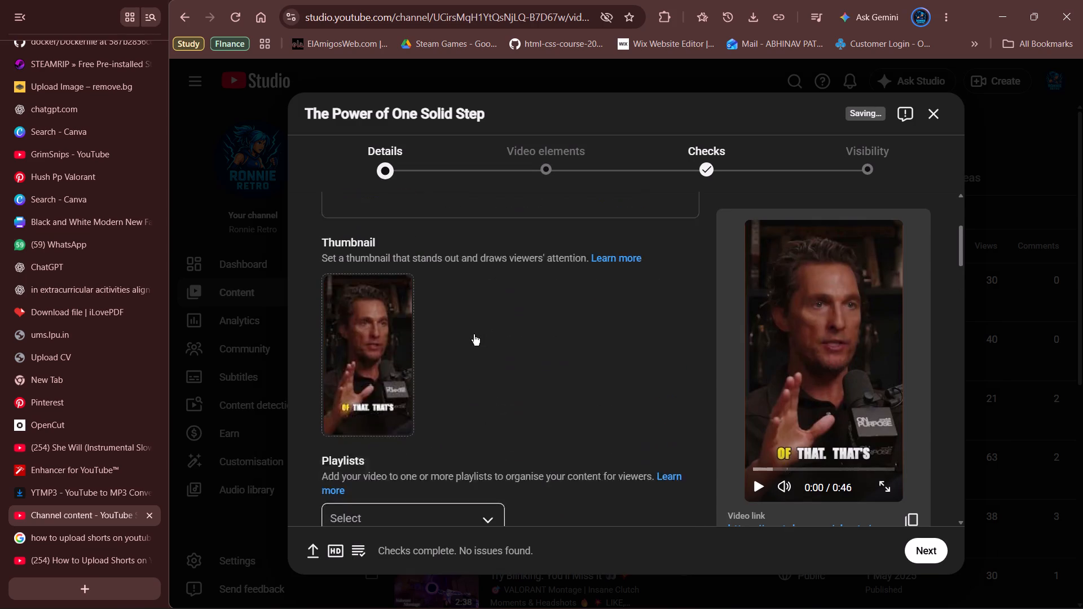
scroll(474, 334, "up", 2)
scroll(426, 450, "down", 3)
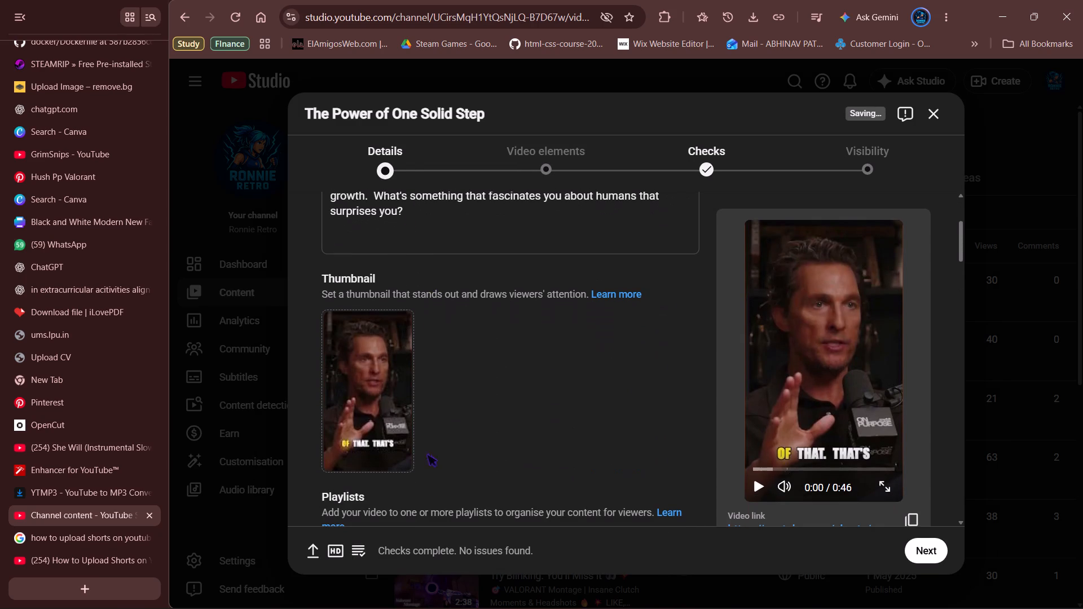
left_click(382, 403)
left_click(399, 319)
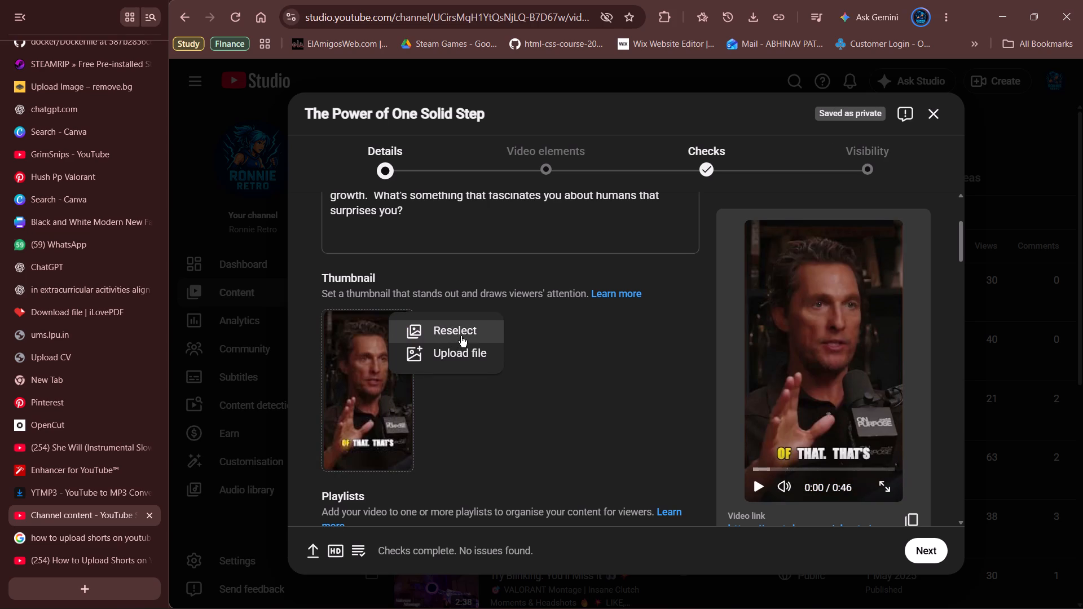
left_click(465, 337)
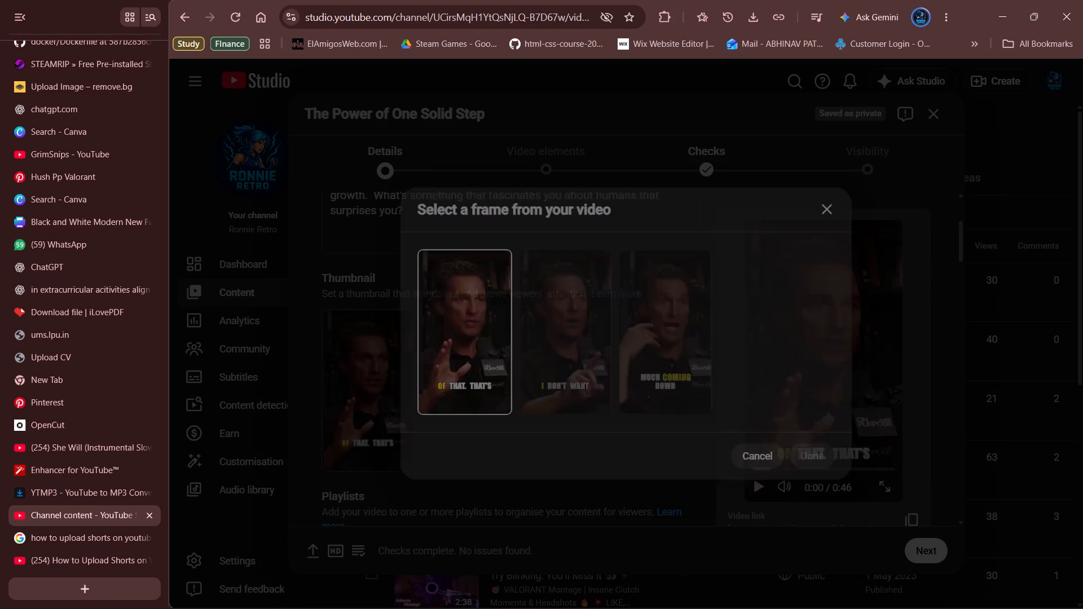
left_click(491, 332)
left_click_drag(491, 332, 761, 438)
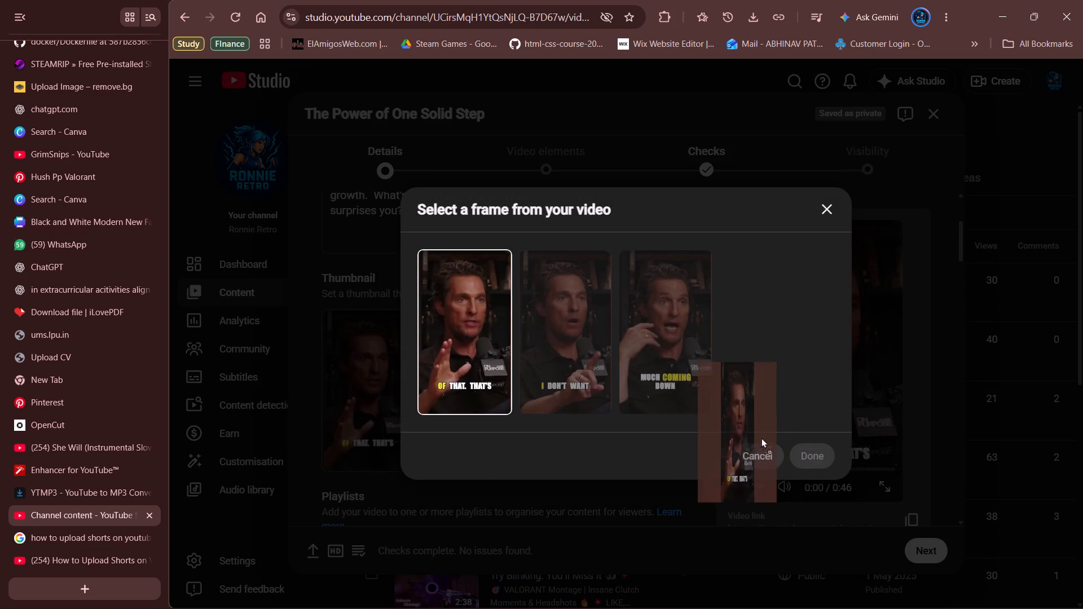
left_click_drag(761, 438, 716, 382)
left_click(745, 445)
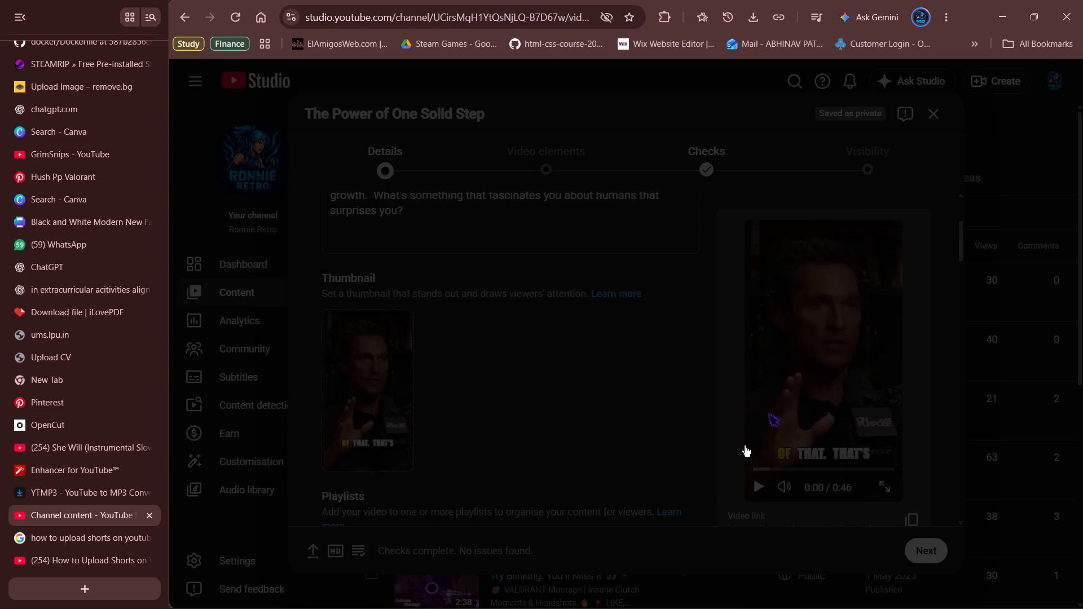
Review the video details once more and close the upload, leaving "The Power of One Solid Step" as a draft.
scroll(532, 424, "up", 5)
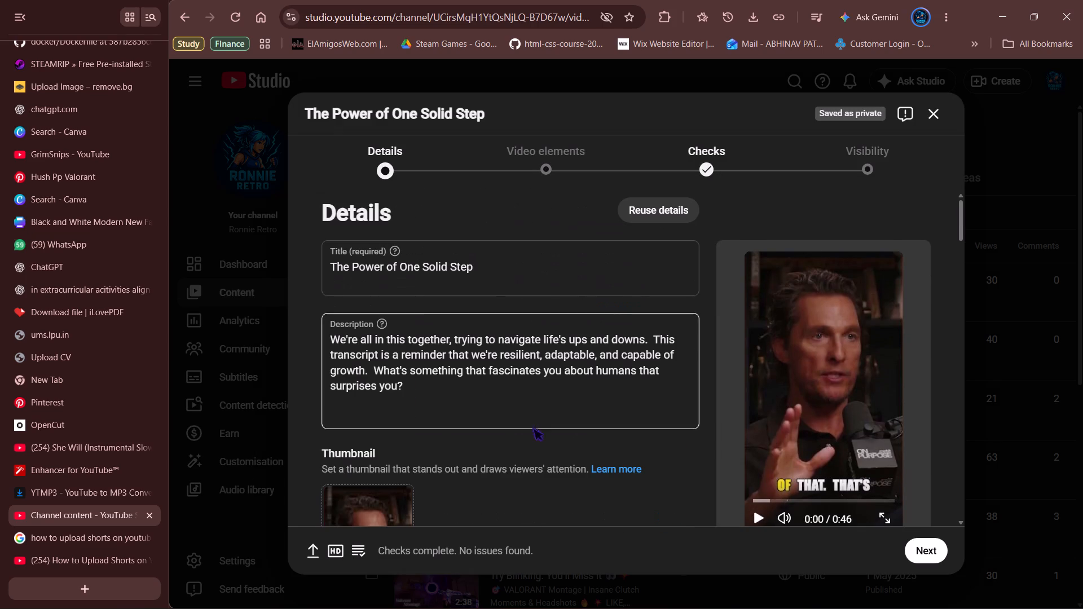
scroll(704, 286, "down", 3)
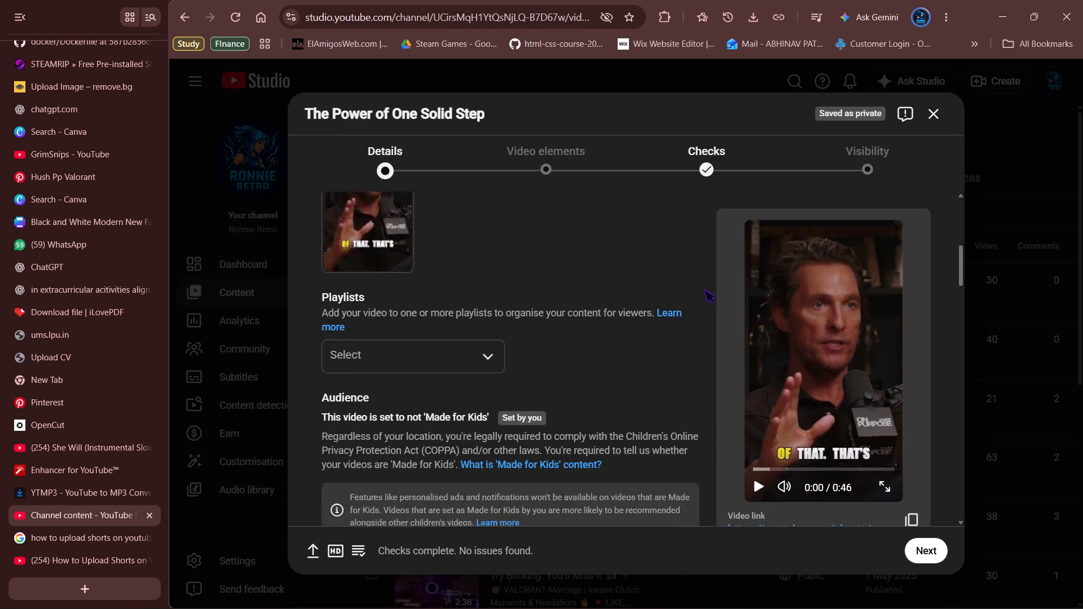
scroll(704, 286, "down", 3)
scroll(704, 286, "up", 15)
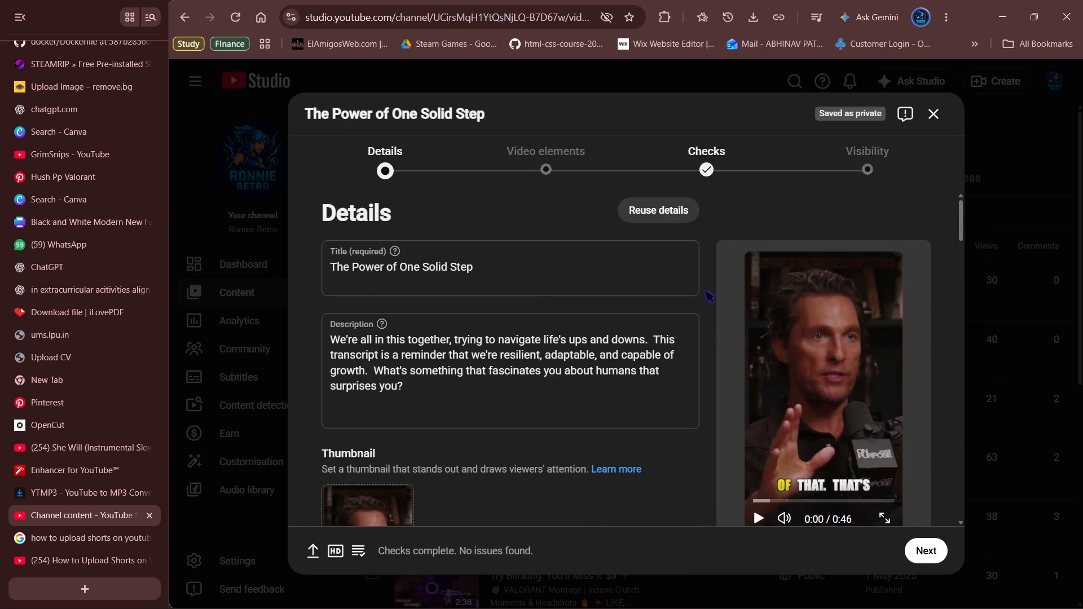
left_click(934, 114)
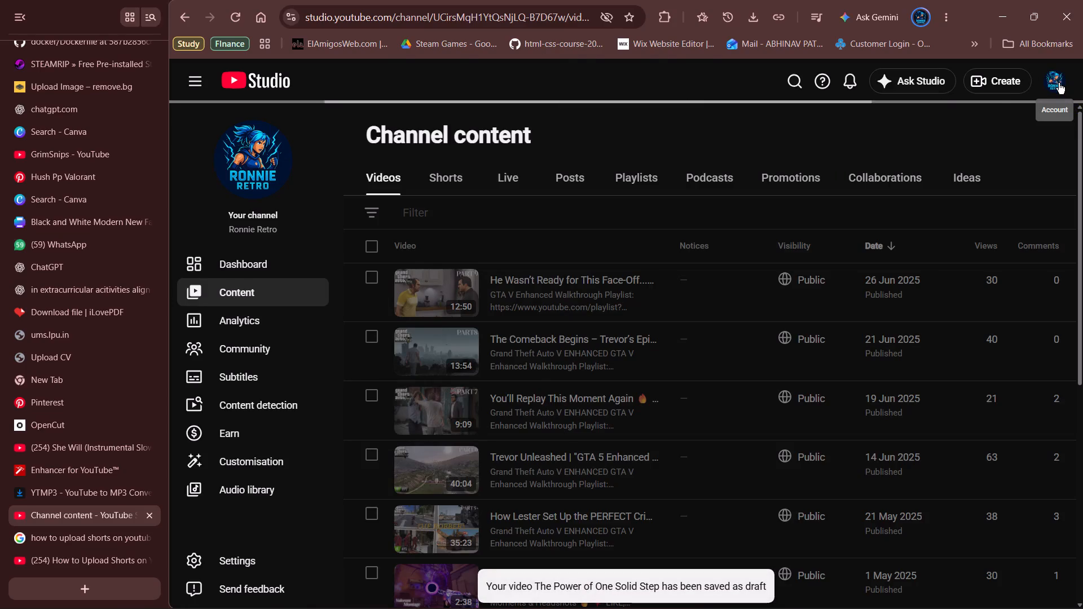
Switch YouTube Studio to the GrimSnips channel account.
left_click(1059, 83)
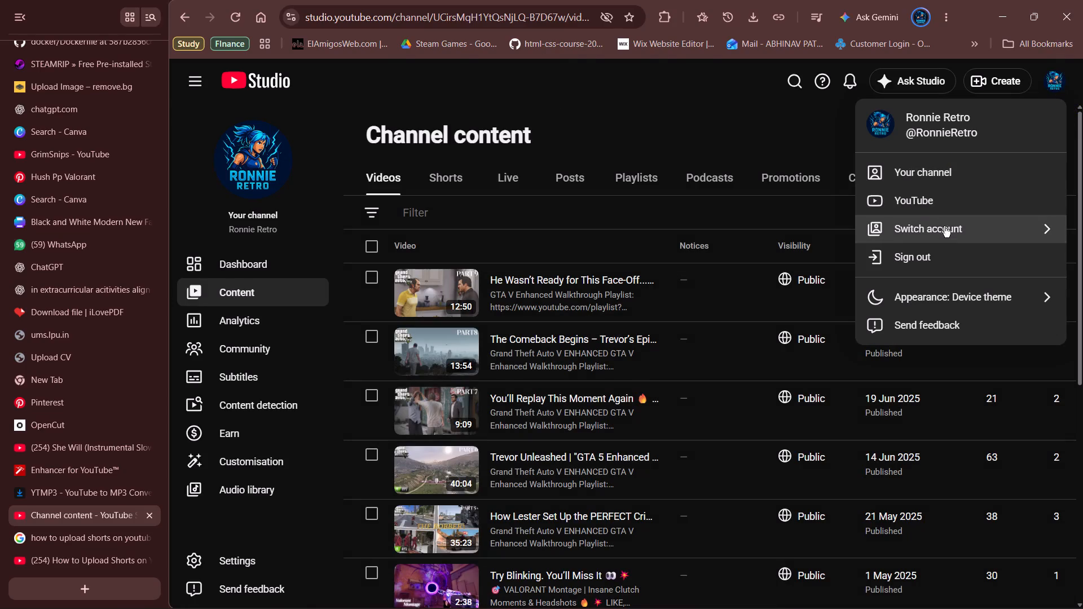
left_click(943, 231)
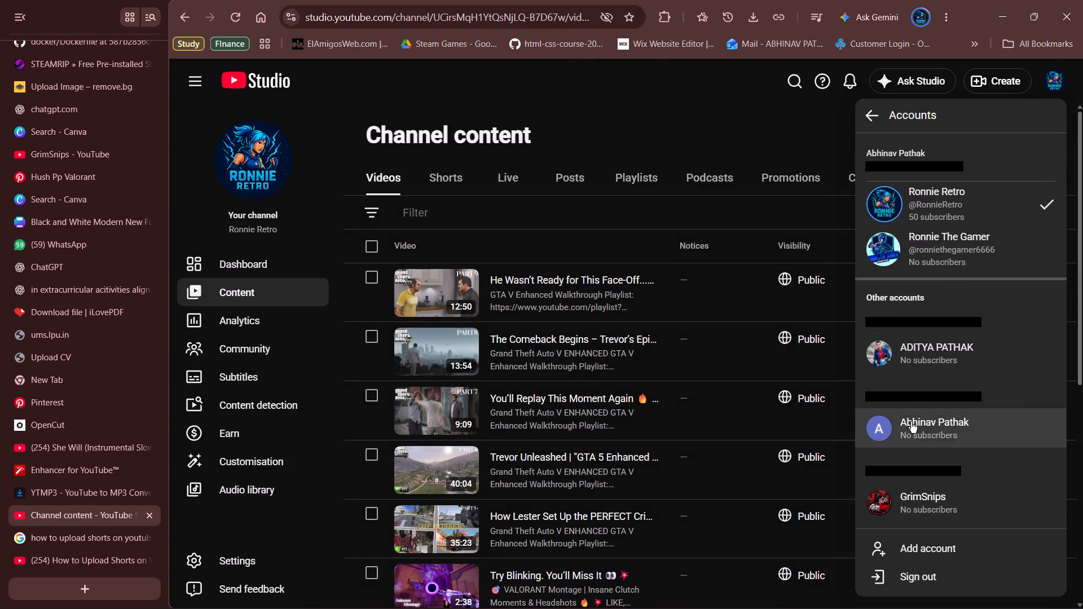
left_click(919, 515)
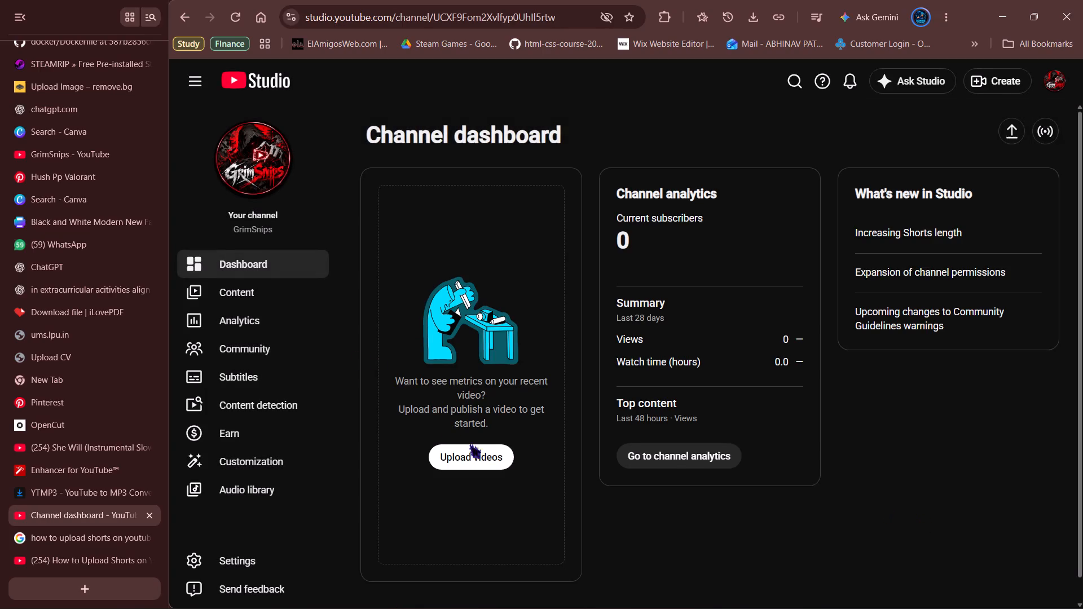
Upload the video file 03_The_Power_of_One_Solid_Step.mp4 from the Clips folder to the GrimSnips channel.
left_click(476, 453)
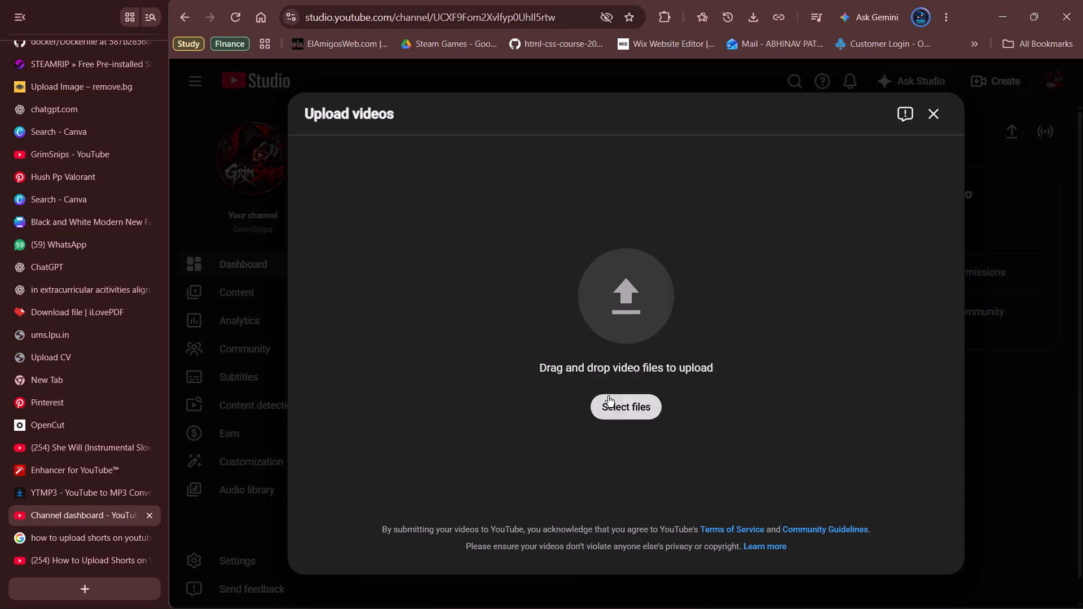
left_click(615, 404)
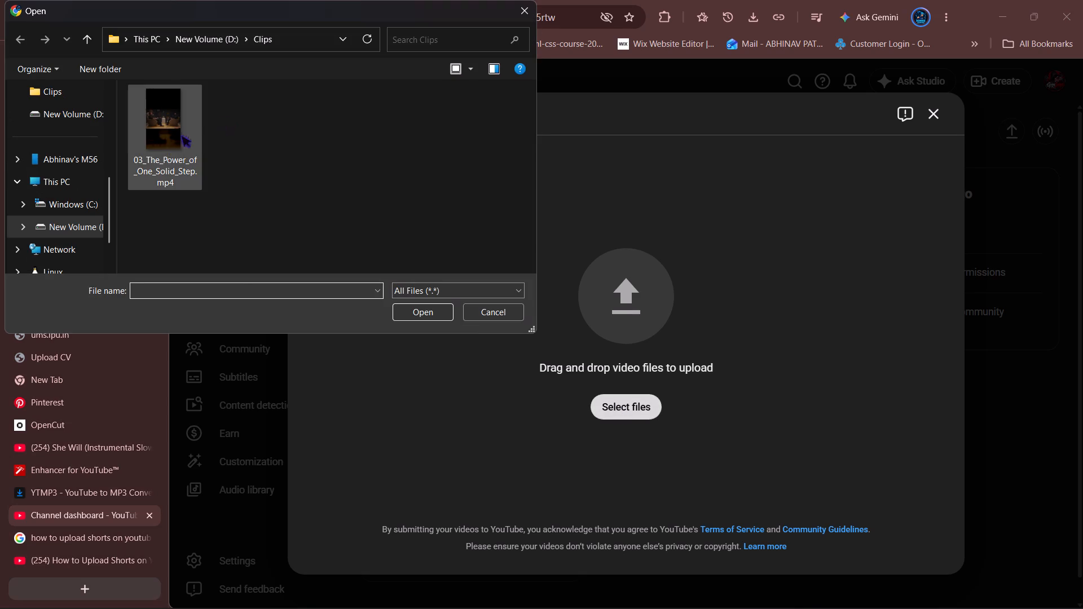
left_click(160, 142)
left_click(417, 310)
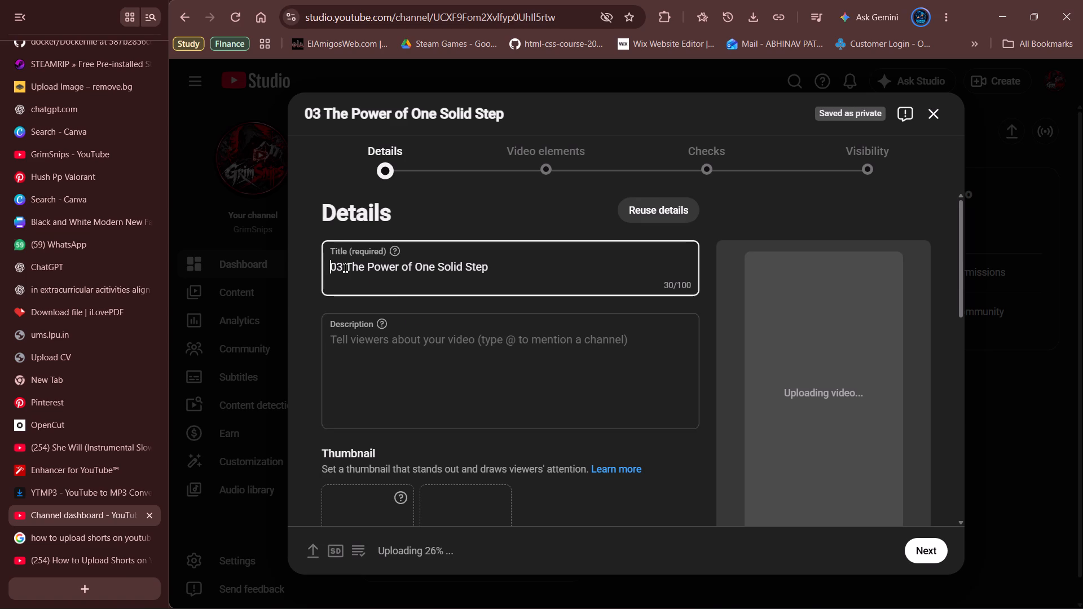
Remove the leading "03" so the video title reads "The Power of One Solid Step".
left_click(345, 268)
key("BackSpace")
key("BackSpace")
key("BackSpace")
key("BackSpace")
key("BackSpace")
key("BackSpace")
key("BackSpace")
key("BackSpace")
key("BackSpace")
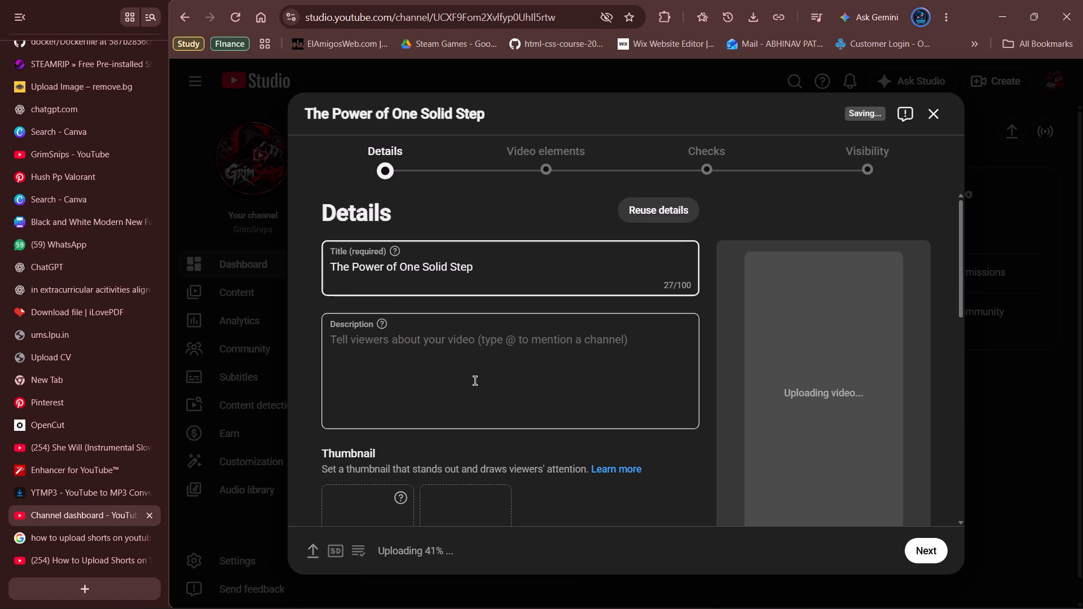
Paste the copied description beginning "We're all in this together, trying to navigate life's ups and downs.".
left_click(487, 365)
key("ctrl+v")
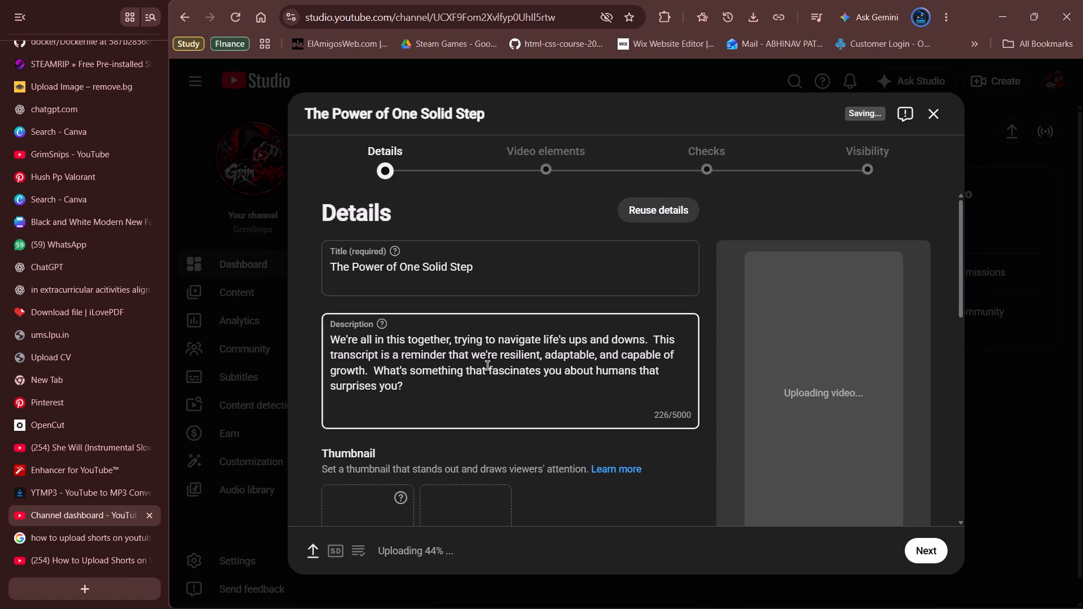
Set the video's audience to "No, it's not made for kids".
scroll(627, 465, "down", 3)
scroll(597, 343, "down", 3)
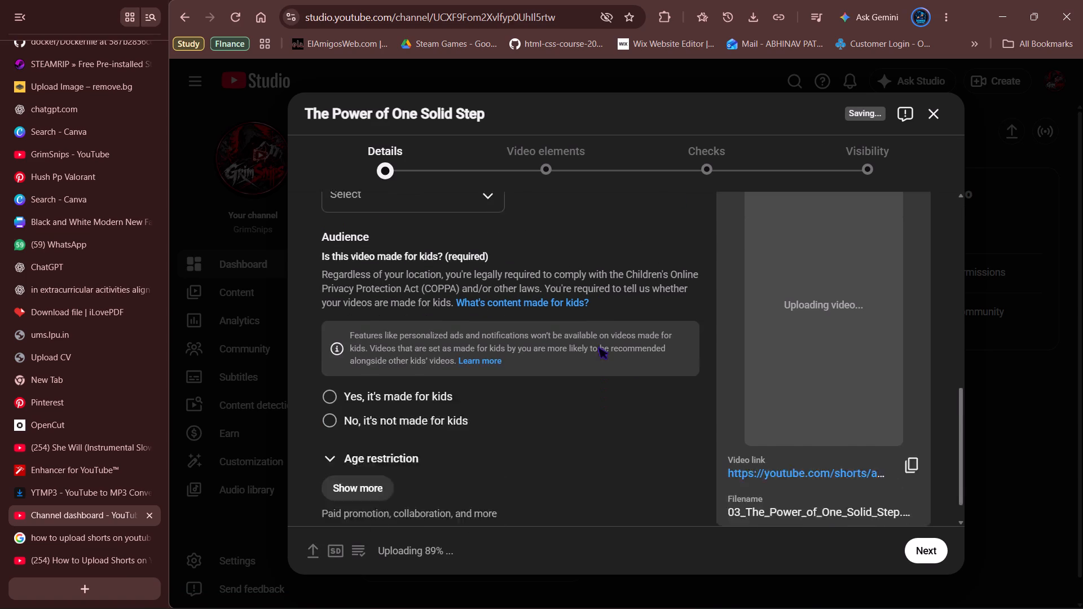
scroll(597, 343, "down", 2)
scroll(597, 343, "up", 1)
scroll(597, 343, "down", 3)
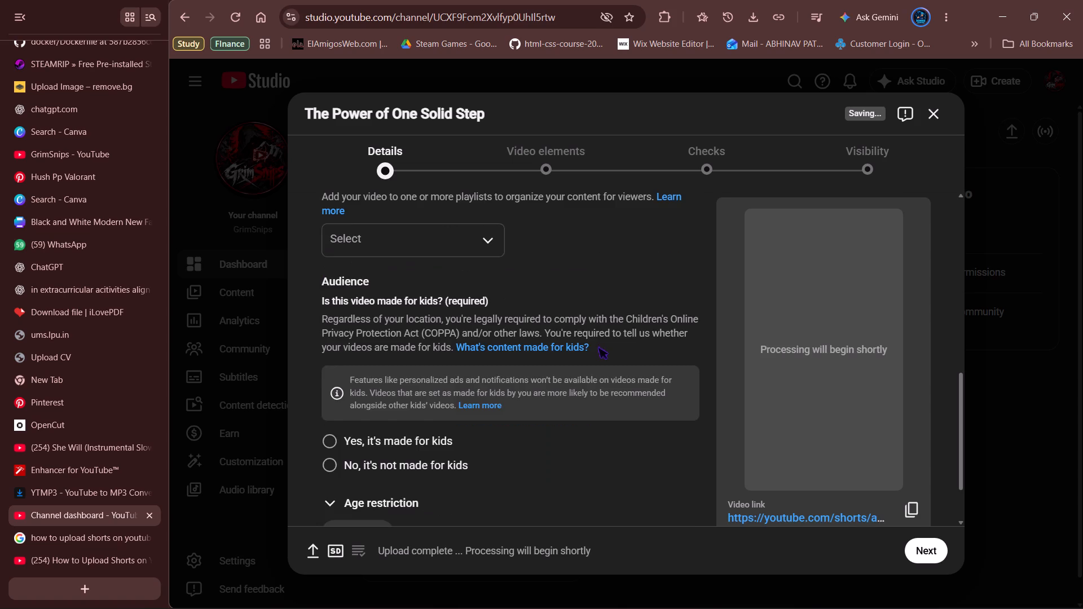
scroll(597, 343, "up", 6)
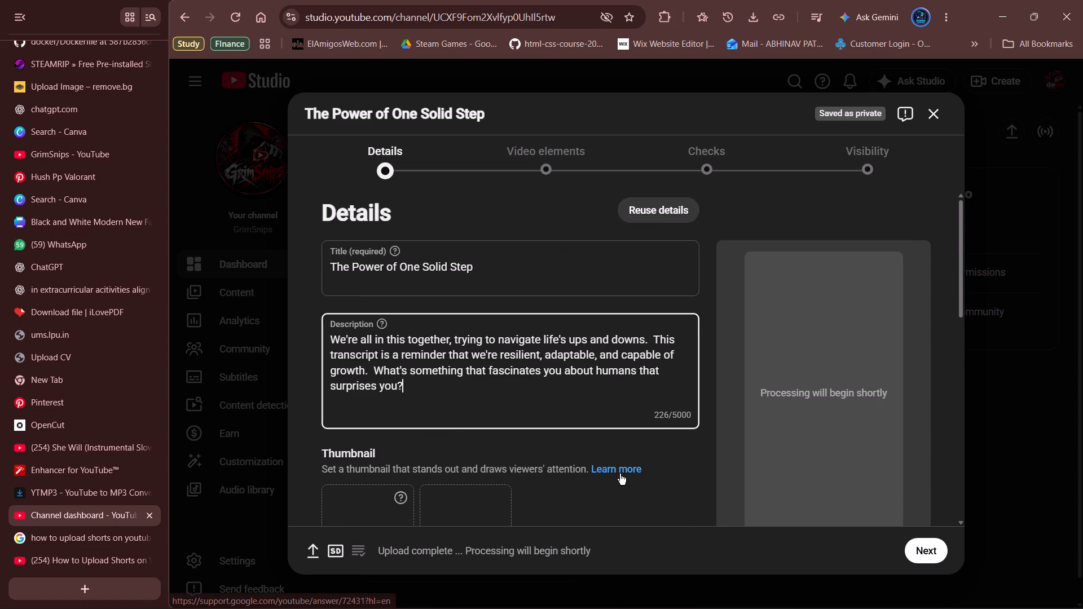
scroll(620, 474, "down", 7)
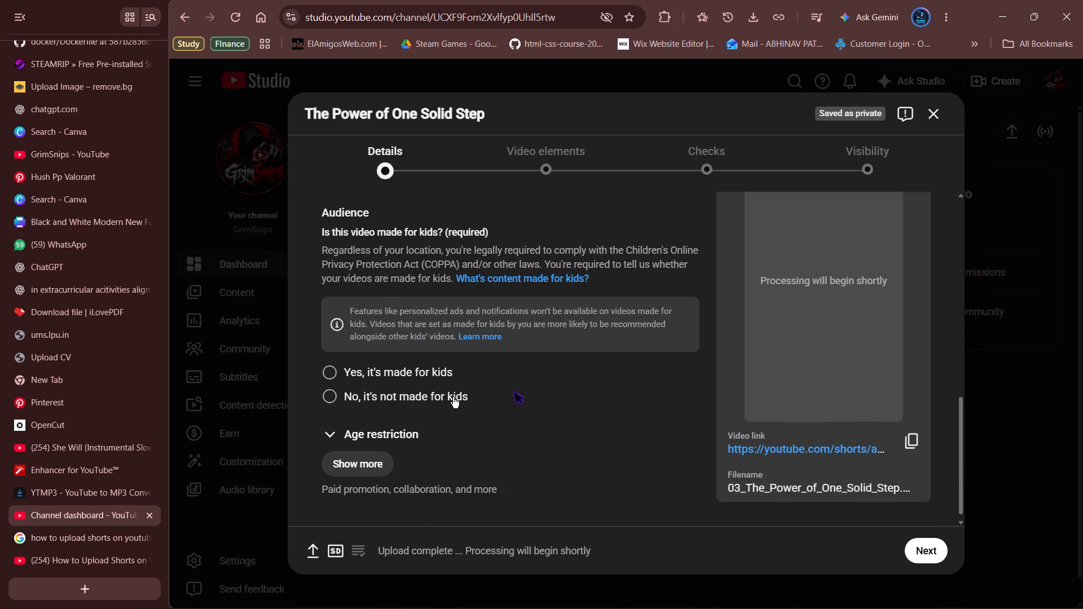
scroll(629, 419, "down", 1)
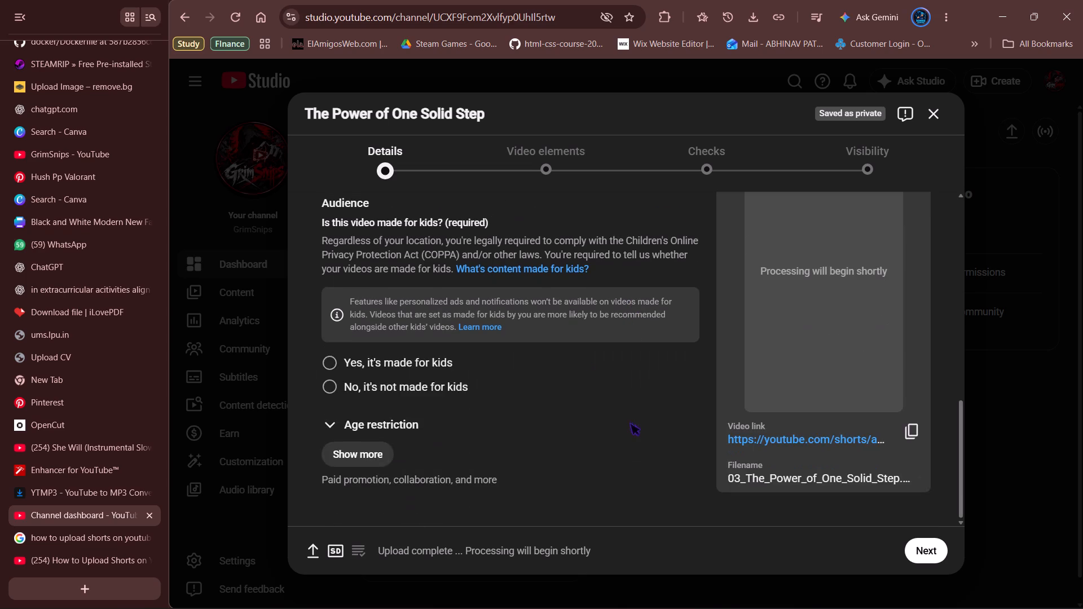
scroll(629, 419, "up", 9)
left_click(928, 548)
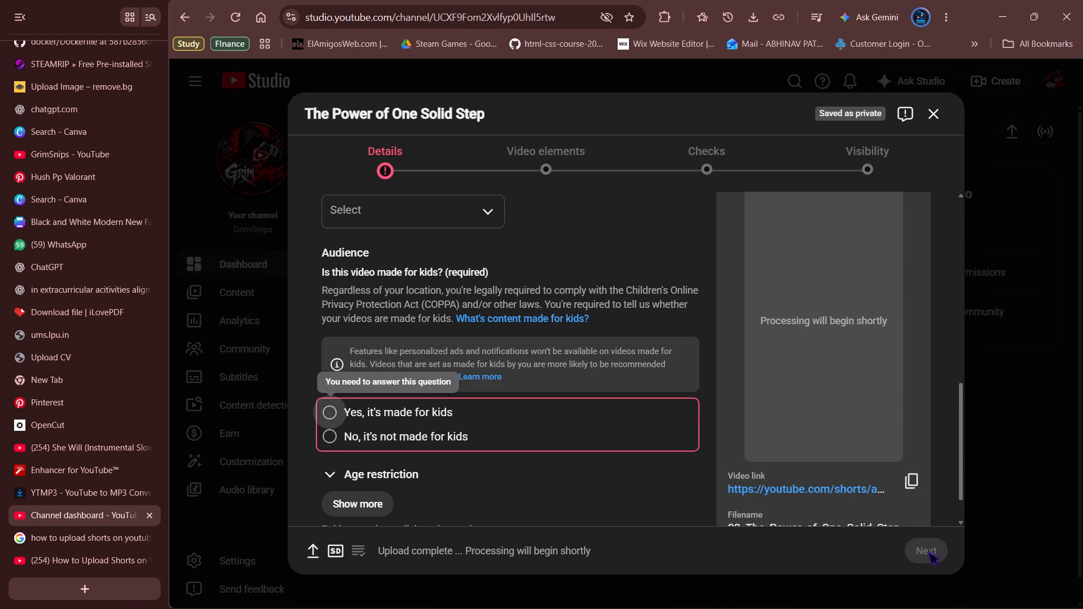
left_click(331, 435)
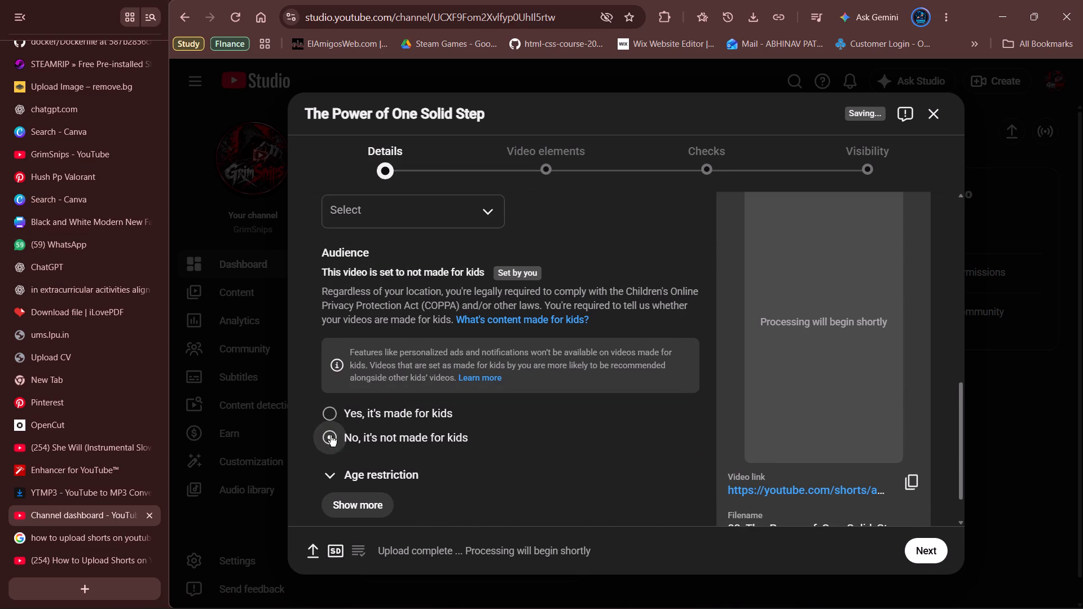
Proceed from the details through video elements and checks to the visibility stage, without adding a related video or subtitles.
scroll(575, 439, "down", 2)
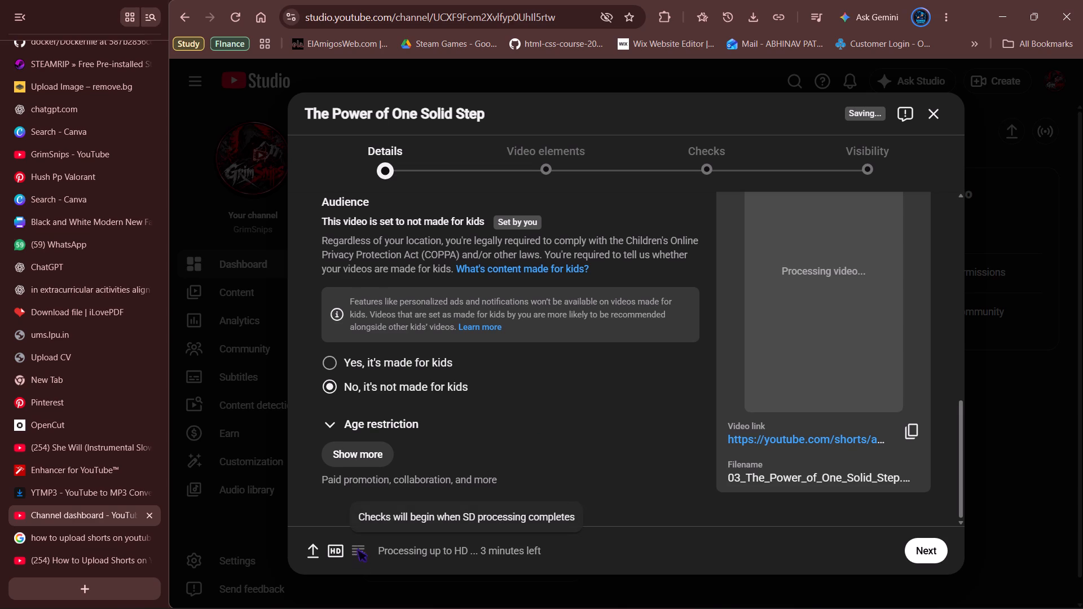
scroll(596, 431, "up", 6)
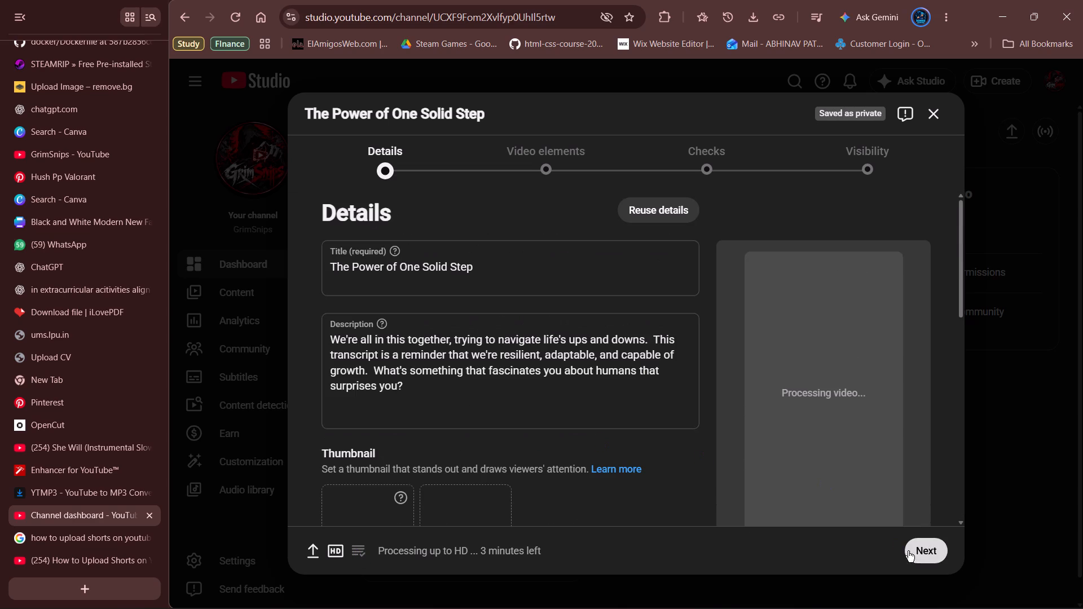
left_click(924, 550)
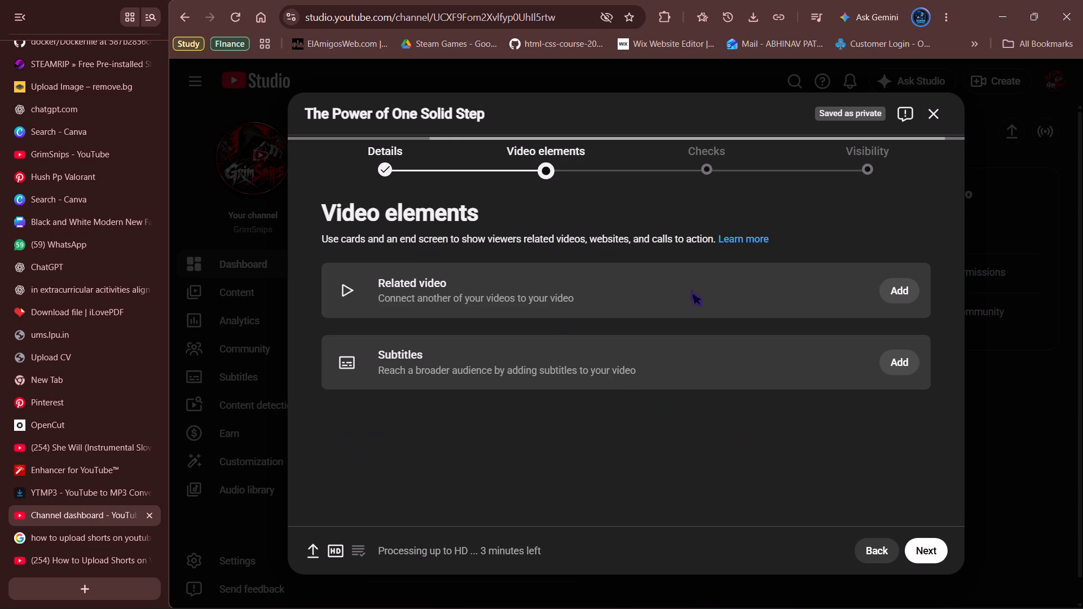
left_click(917, 553)
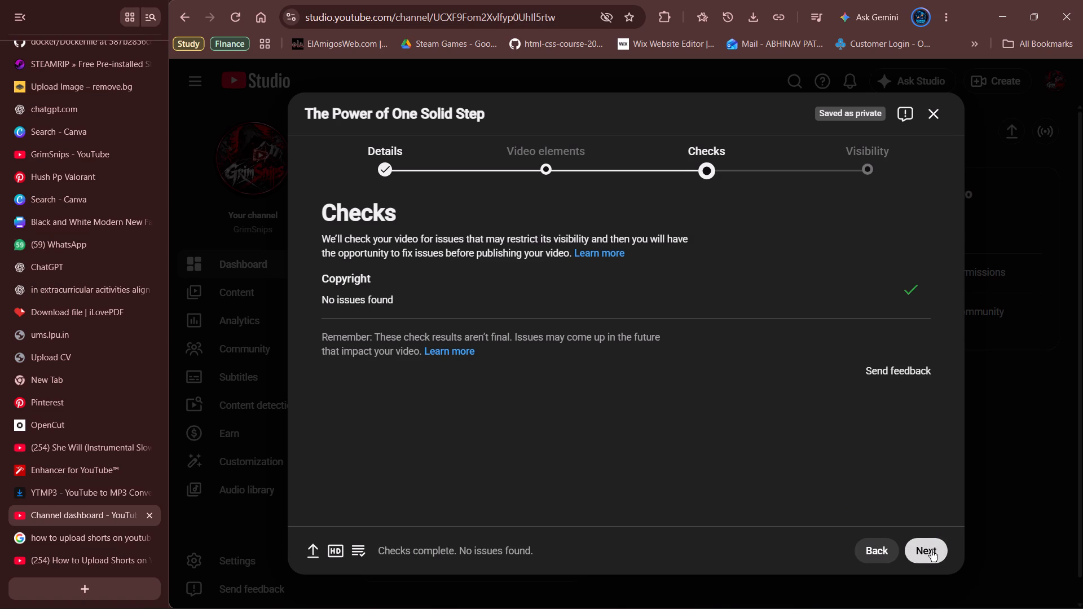
left_click(930, 551)
Set the video's visibility to Public, publish it without scheduling, and close the published-video dialog.
left_click(369, 395)
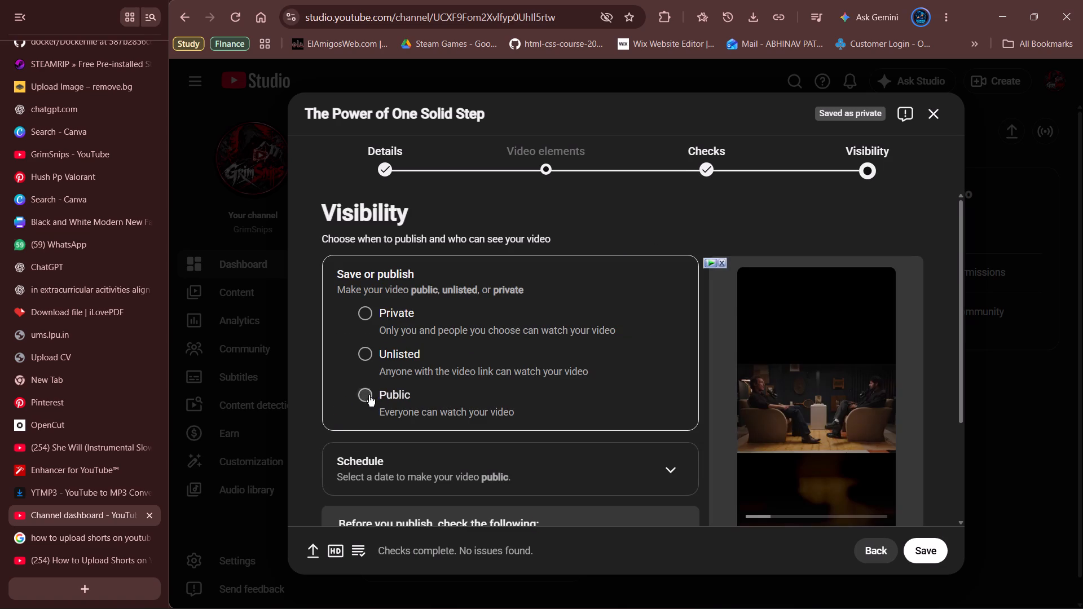
scroll(516, 394, "down", 4)
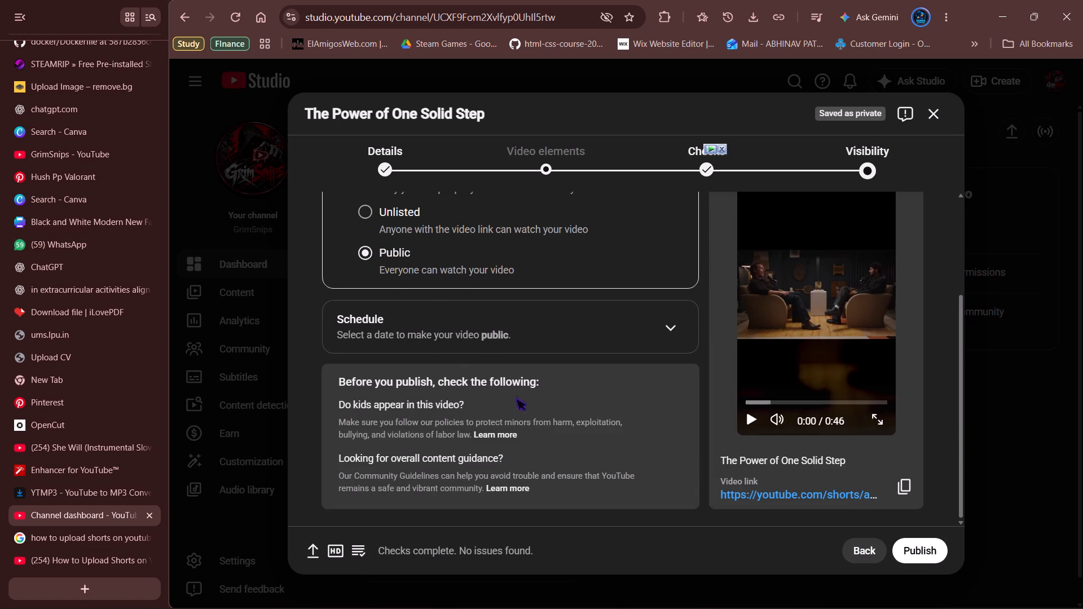
scroll(577, 430, "down", 3)
scroll(659, 518, "up", 6)
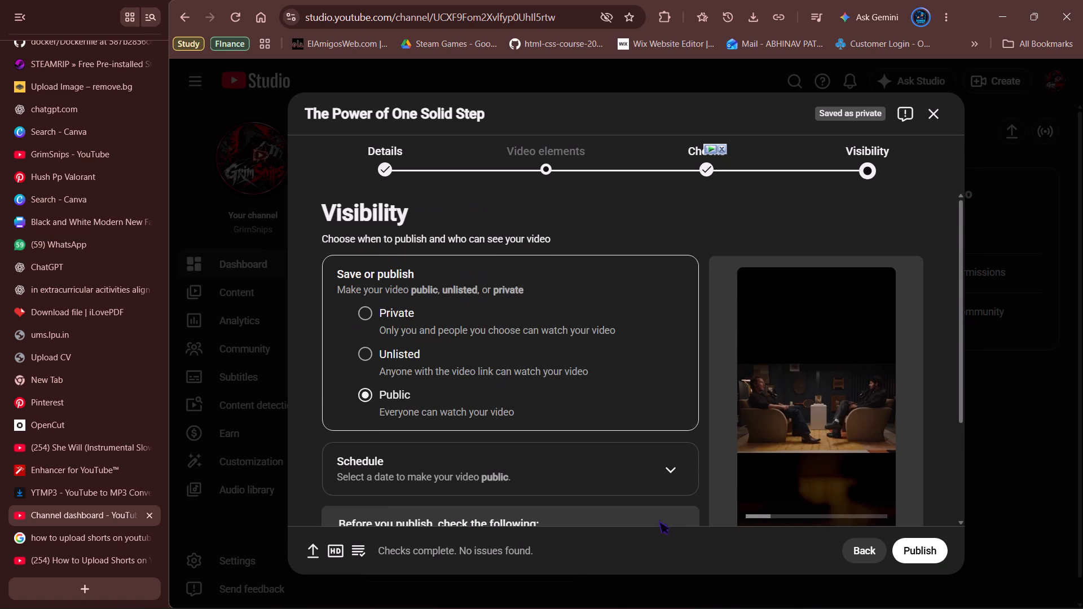
left_click(922, 548)
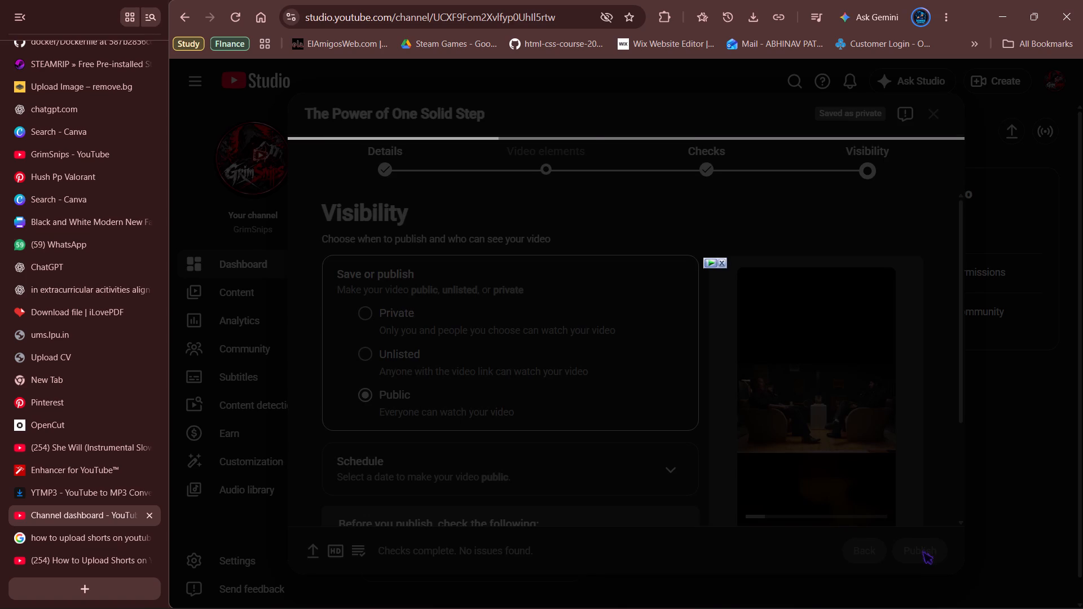
left_click(724, 262)
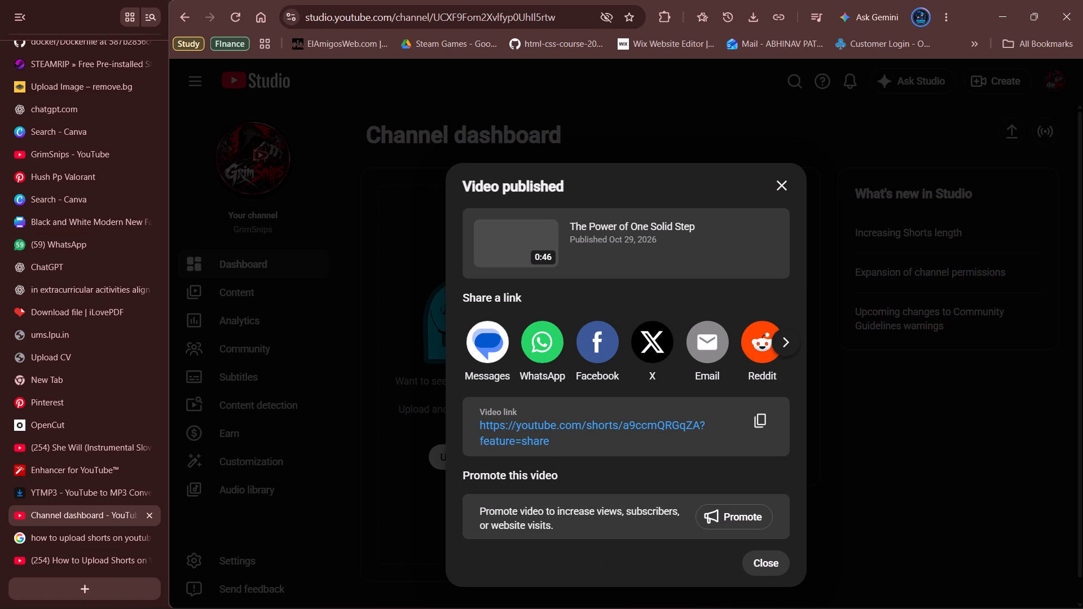
left_click(776, 571)
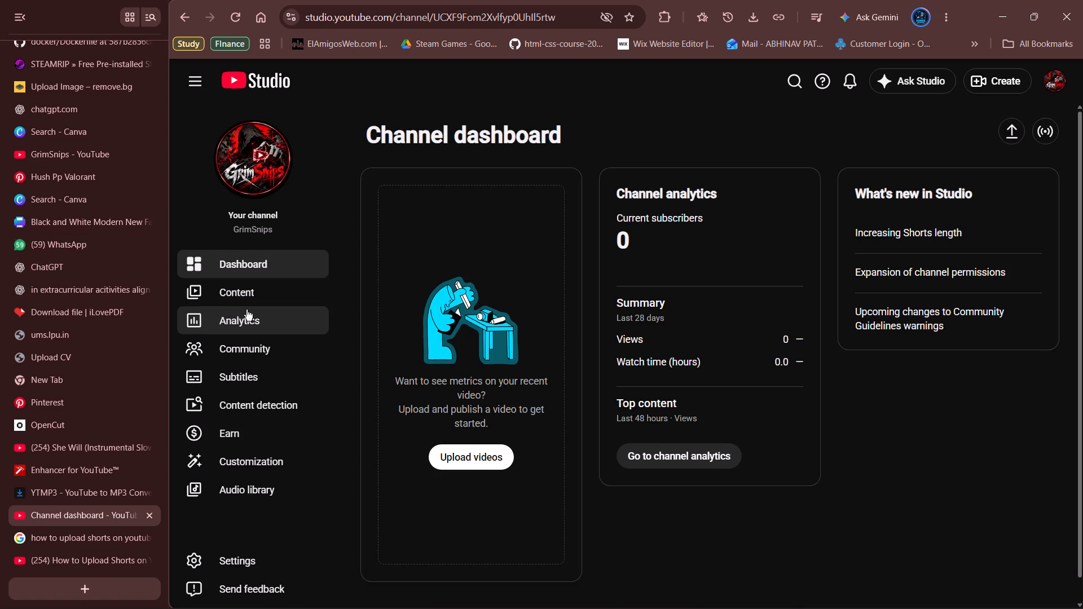
Check the GrimSnips channel's Shorts list for the published video and return to the channel dashboard.
left_click(260, 298)
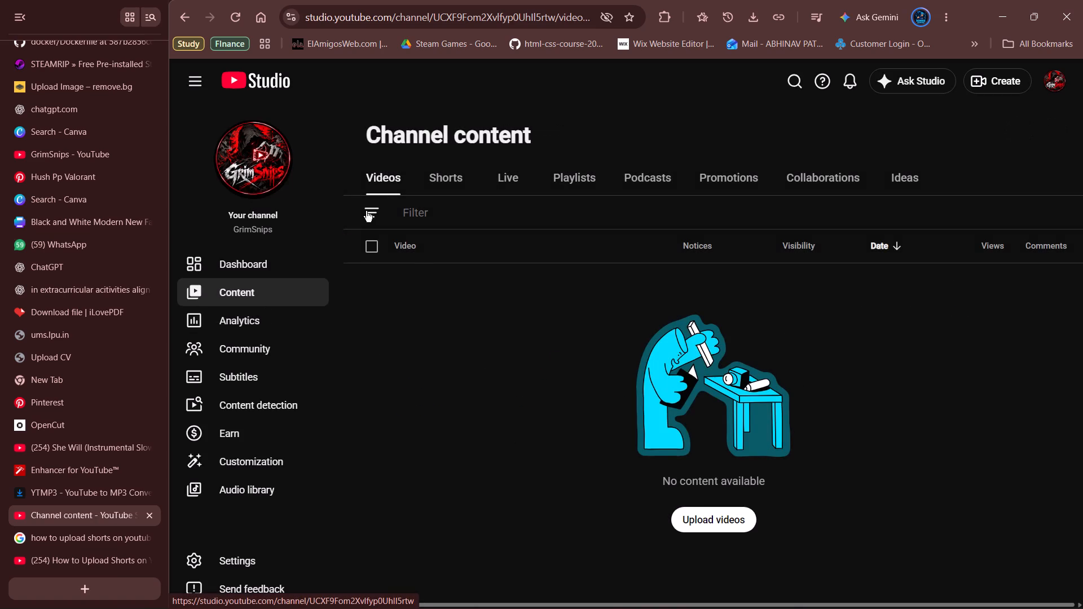
left_click(451, 188)
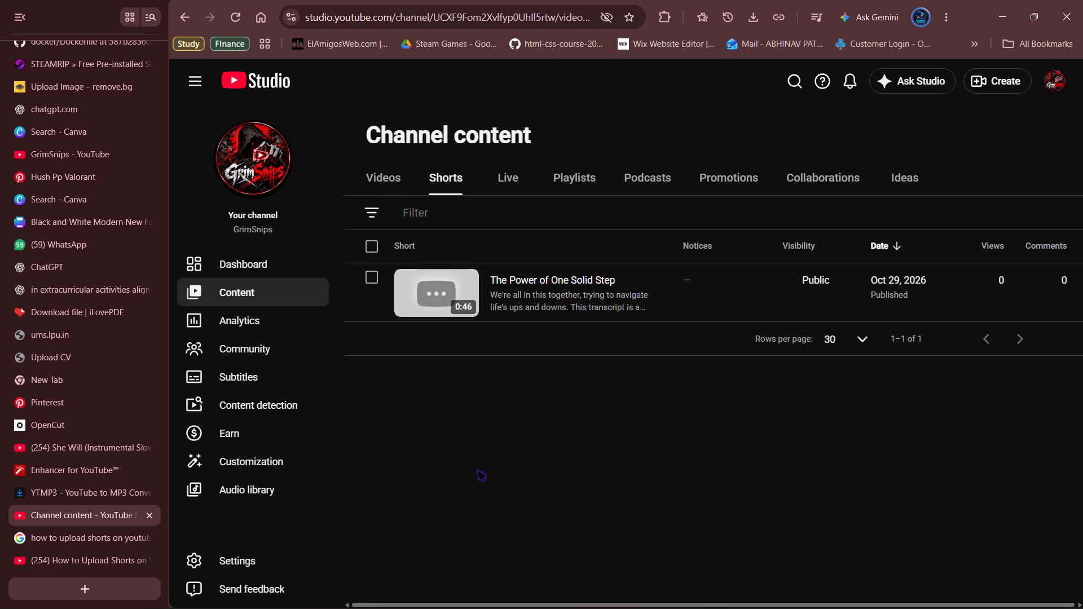
left_click(295, 272)
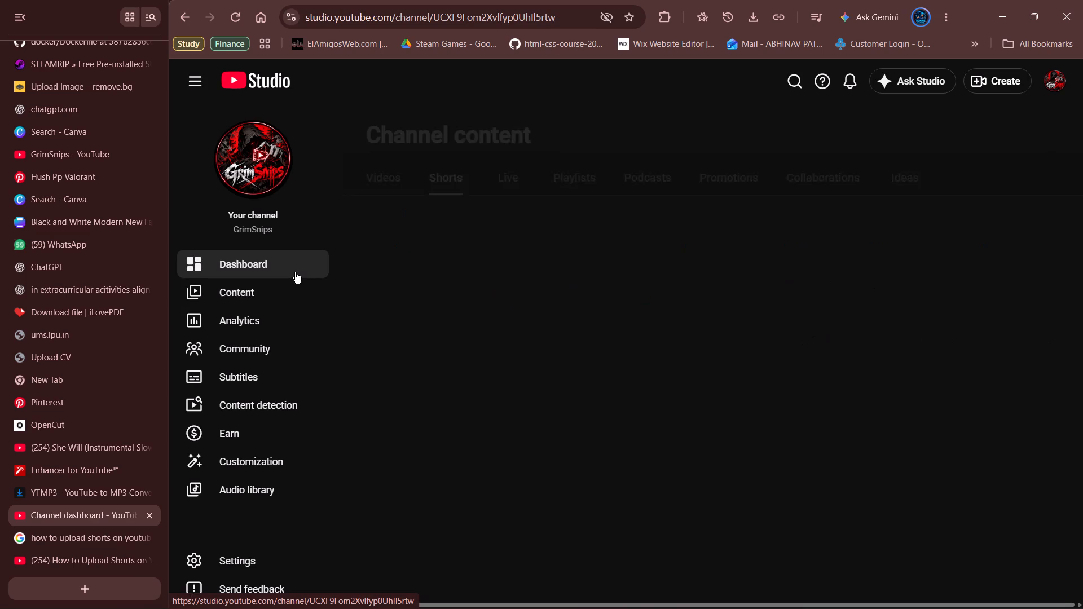
Switch to ClipShip and preview the fourth clip, "Perfection is a myth".
left_click(679, 593)
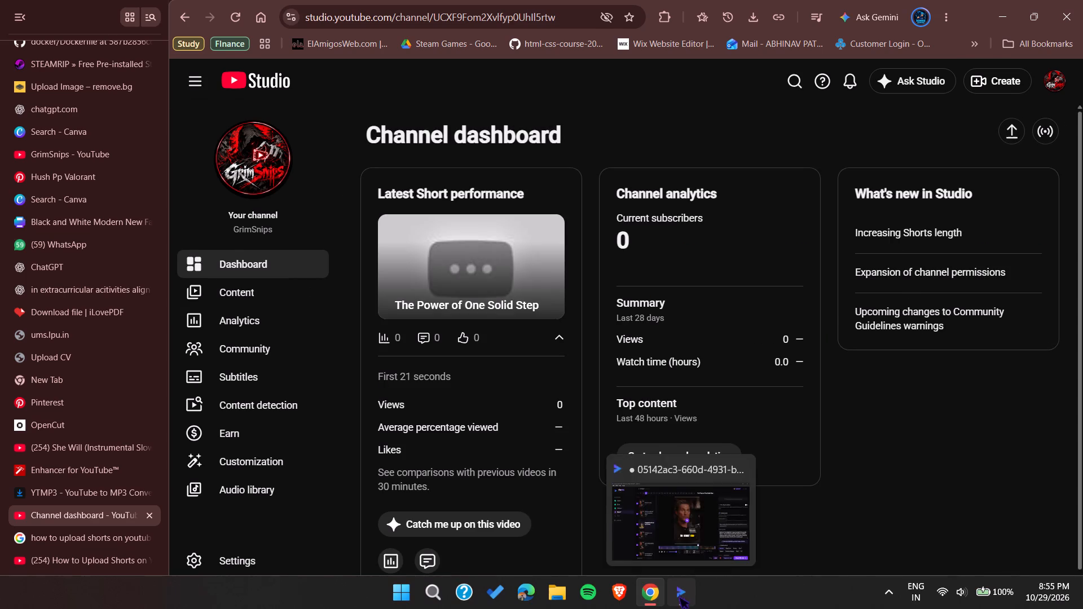
left_click(284, 416)
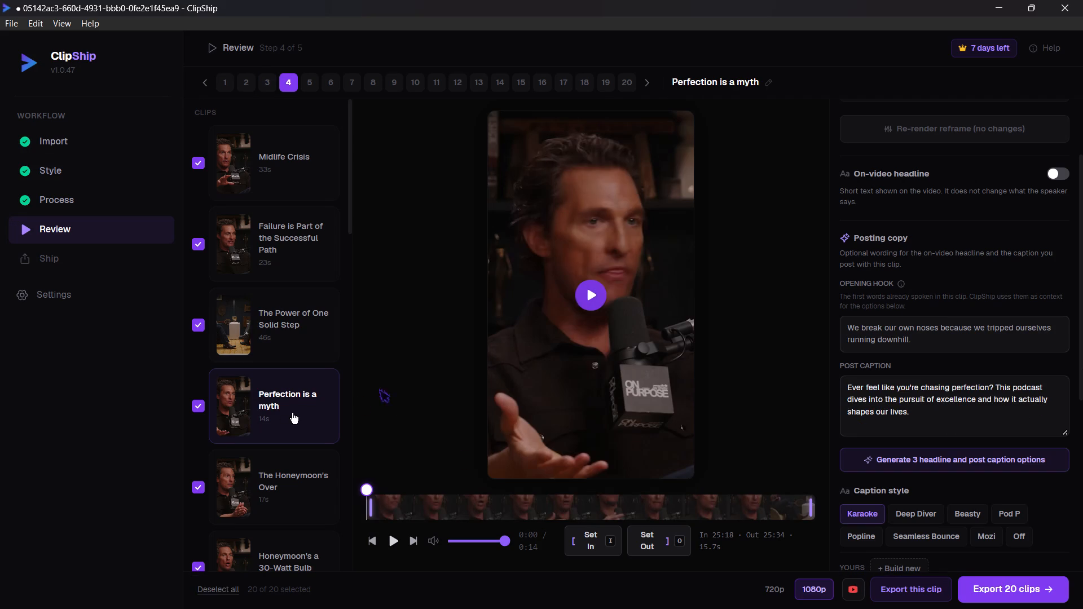
left_click(589, 302)
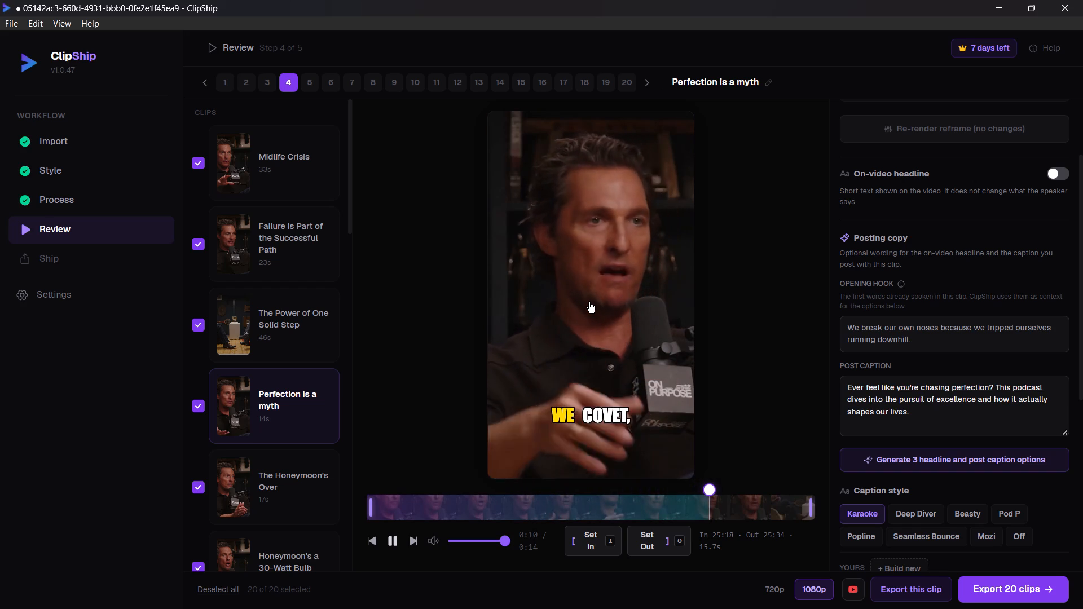
left_click(589, 302)
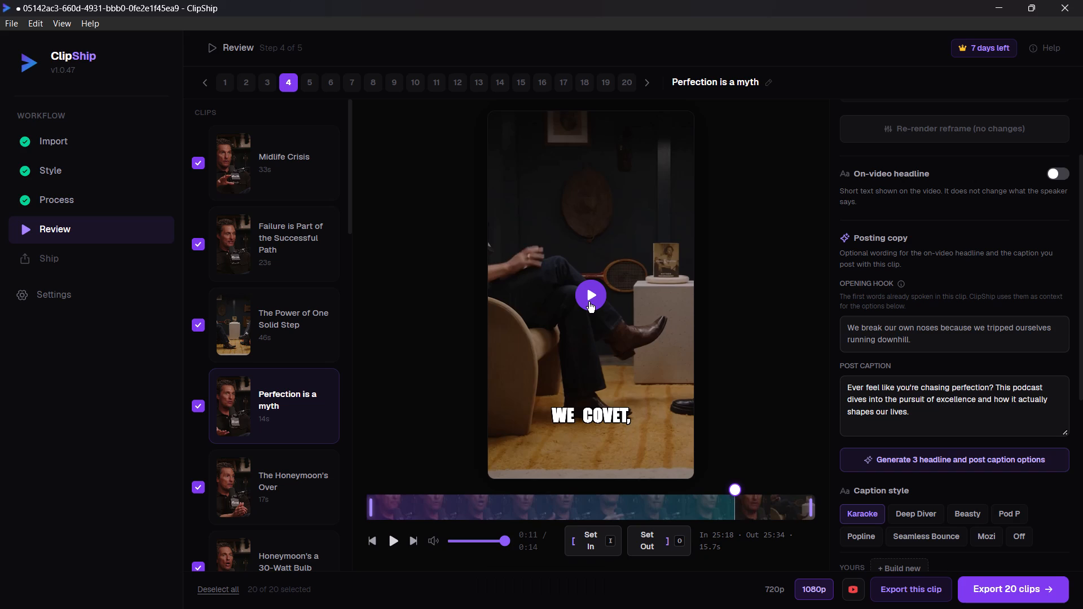
left_click(589, 302)
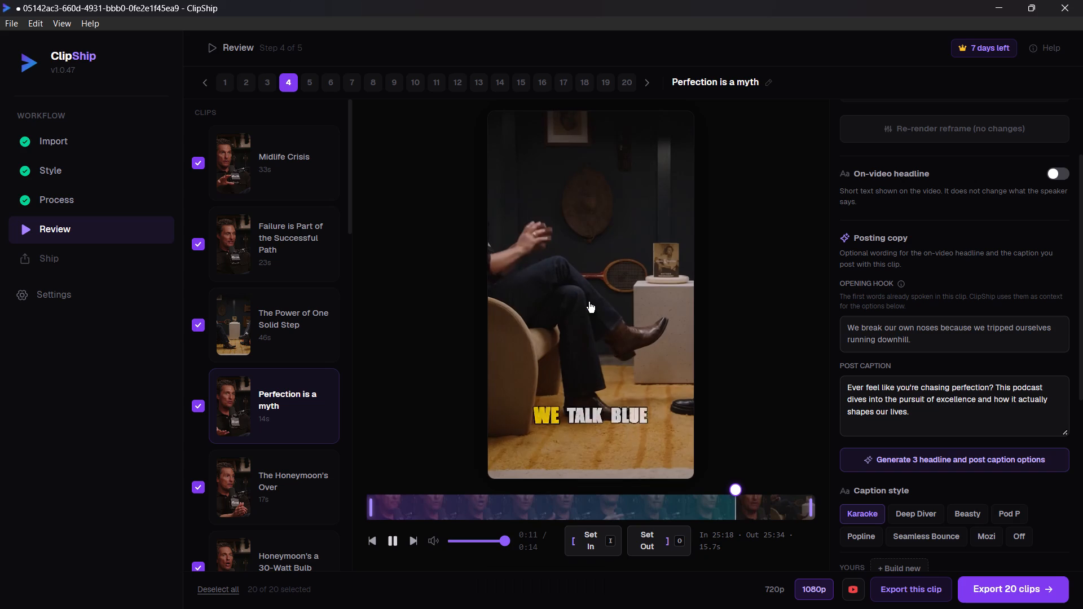
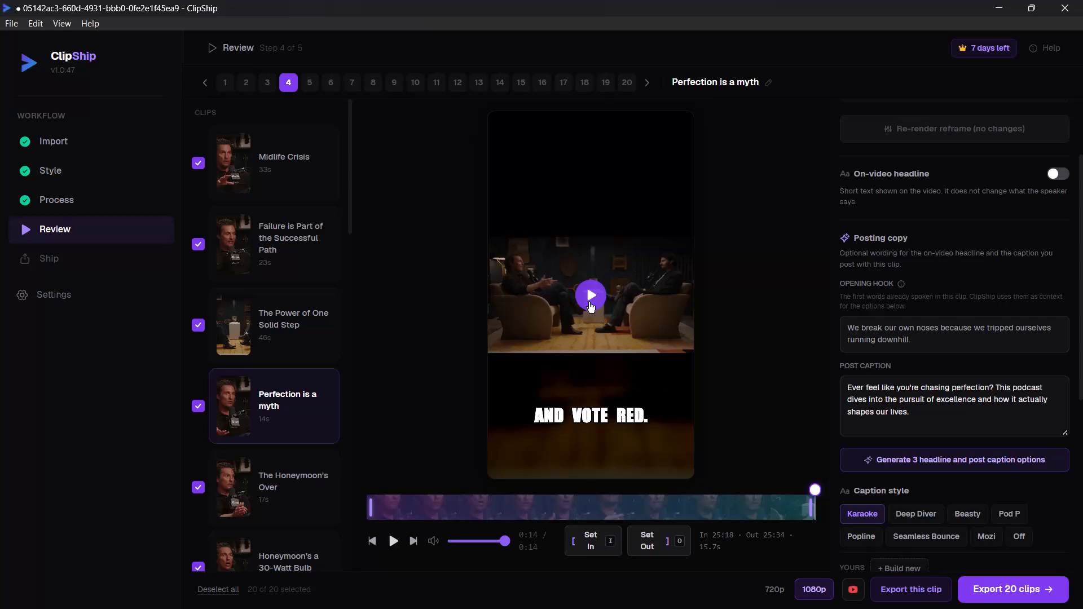
Replay the "Perfection is a myth" clip from its start to review it.
left_click(589, 302)
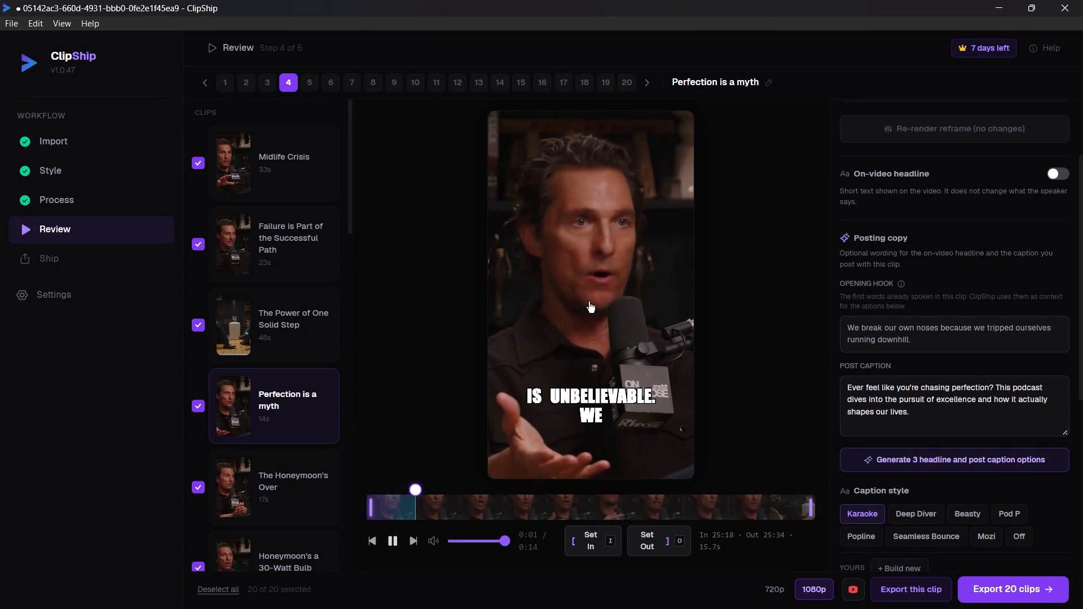
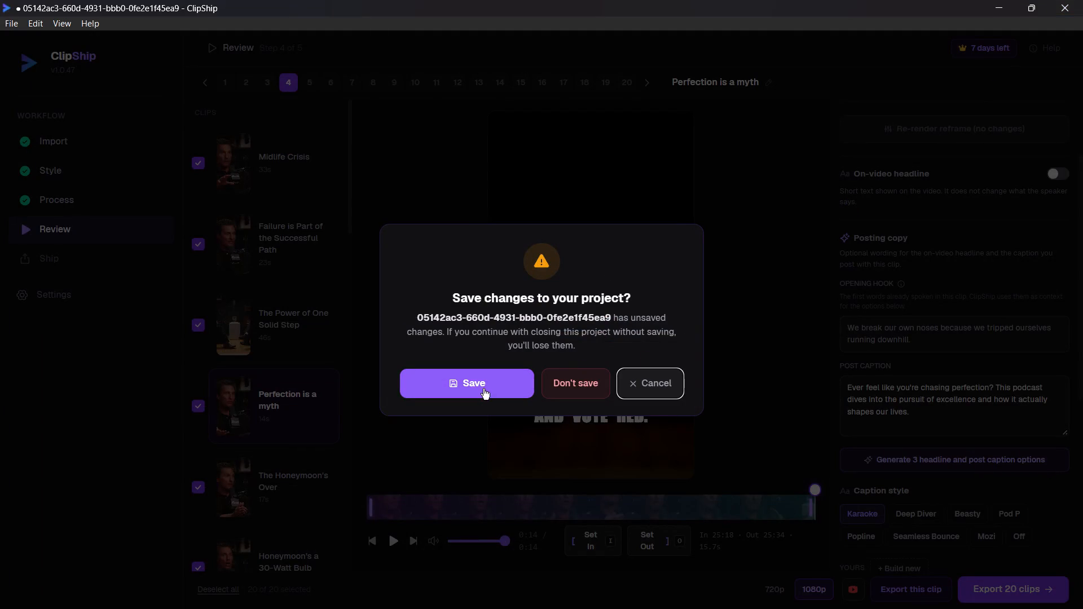
Save the unsaved clip project as a ClipShip project file under its suggested name before closing it.
left_click(483, 387)
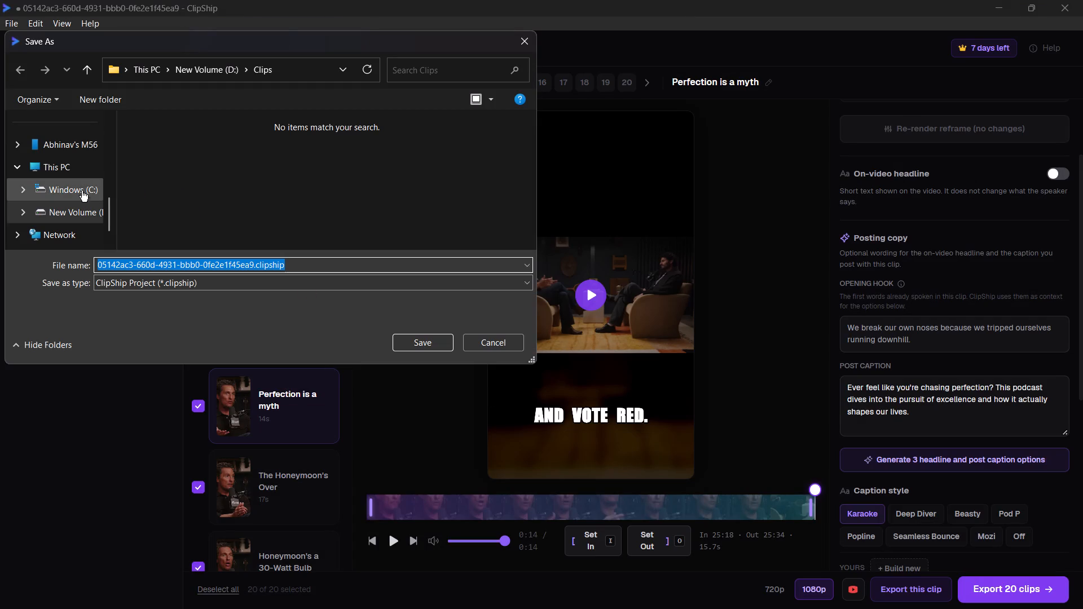
scroll(78, 195, "up", 6)
left_click(58, 239)
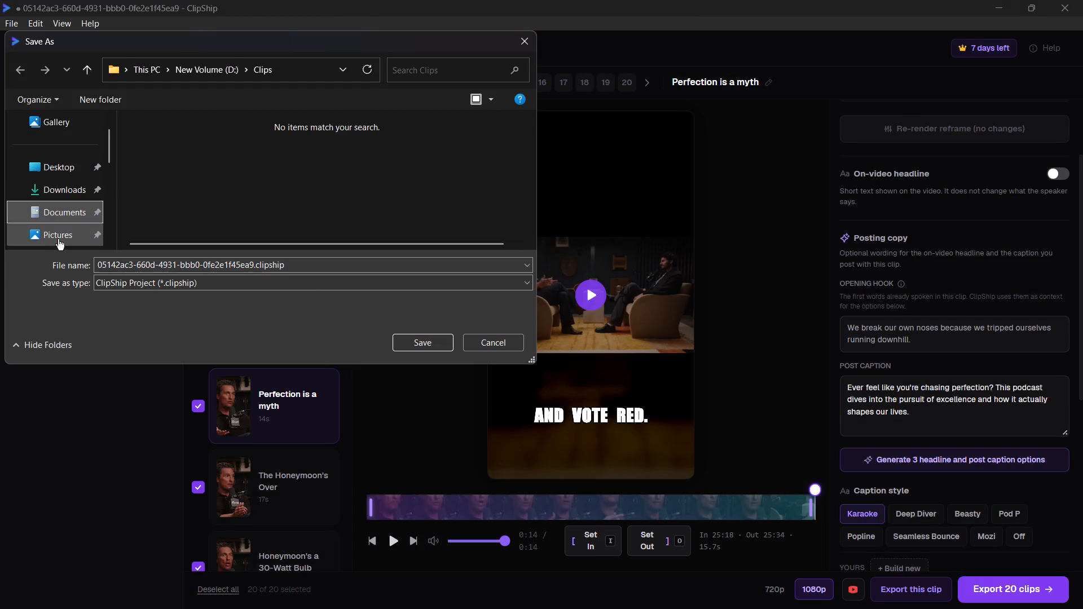
left_click(438, 337)
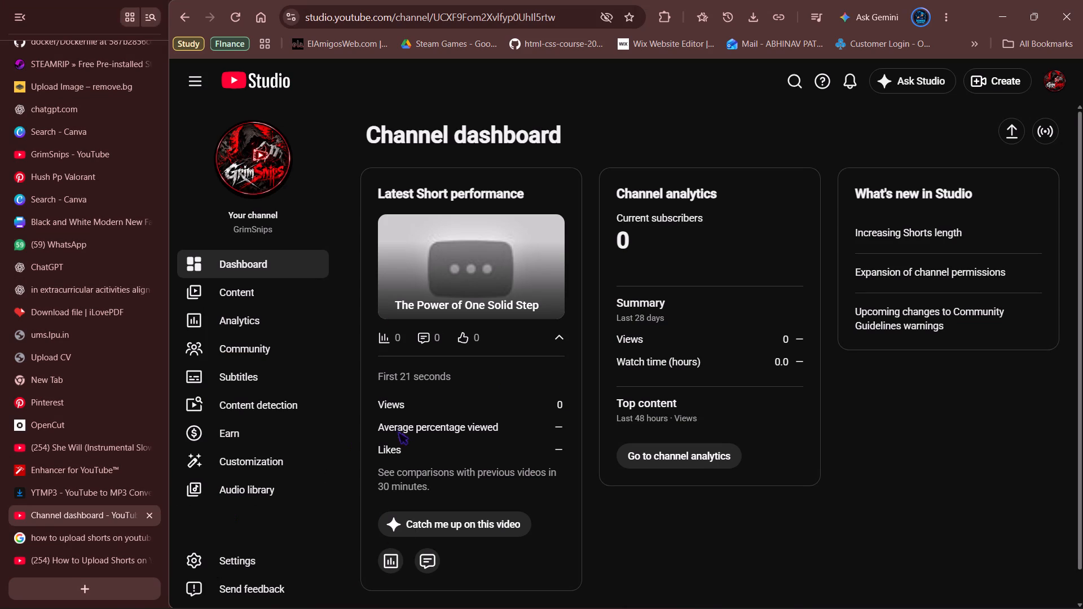
In YouTube Studio in Chrome, open the channel's Shorts content list and refresh it.
left_click(272, 294)
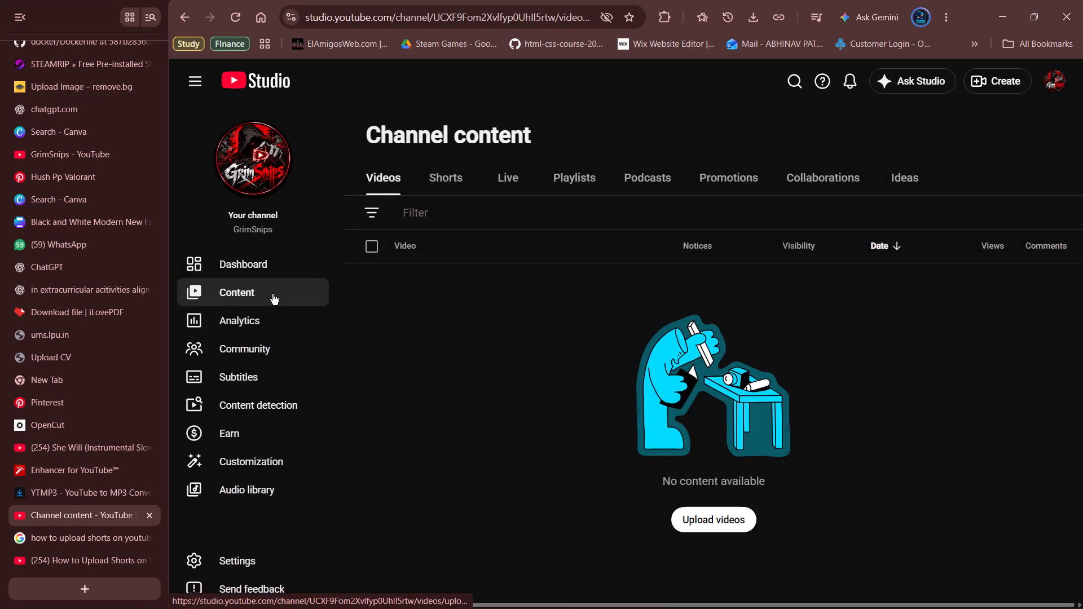
left_click(454, 176)
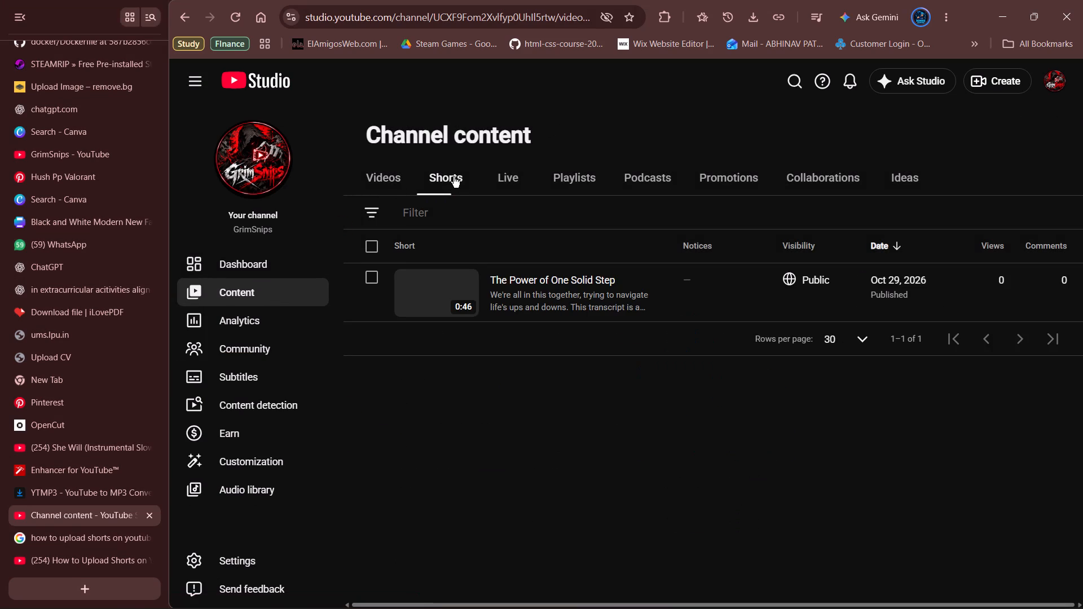
left_click(232, 15)
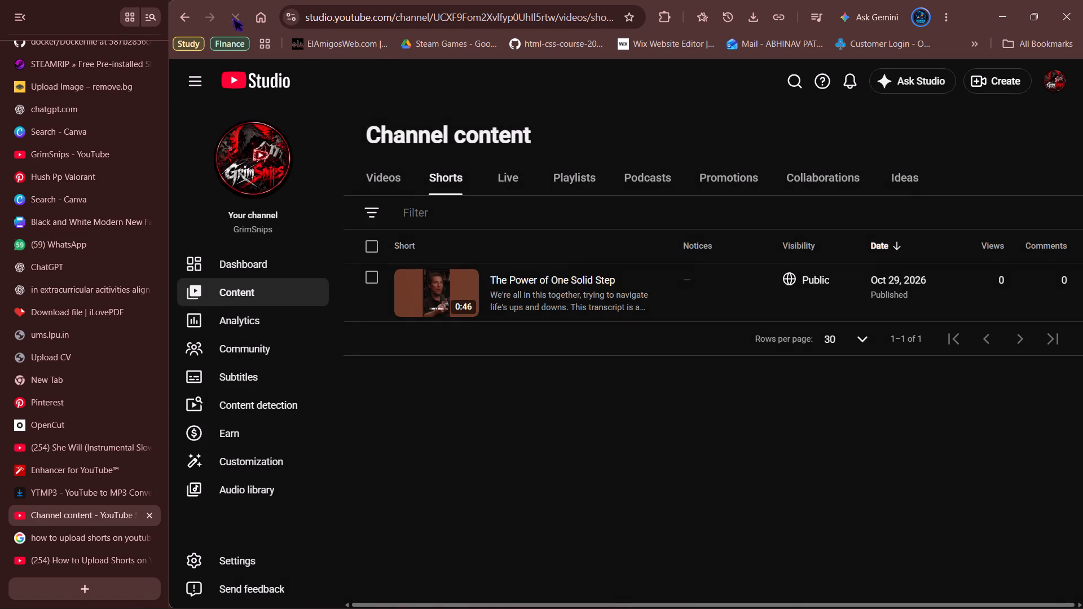
Edit the description of the Short "The Power of One Solid Step", adding the hashtag #usa below the existing text after a blank line.
left_click(641, 306)
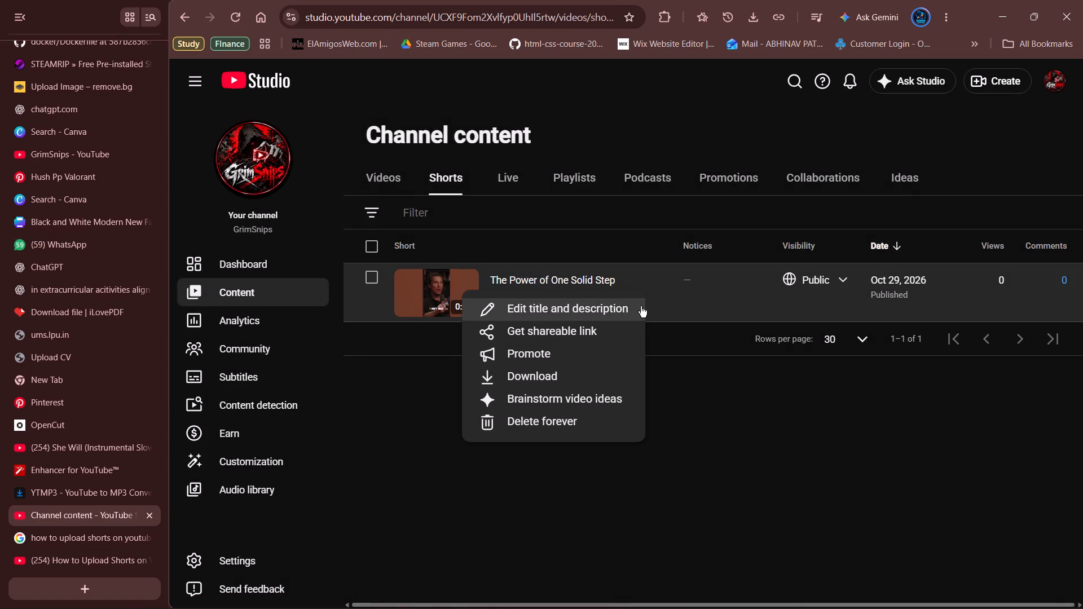
left_click(547, 303)
left_click(670, 481)
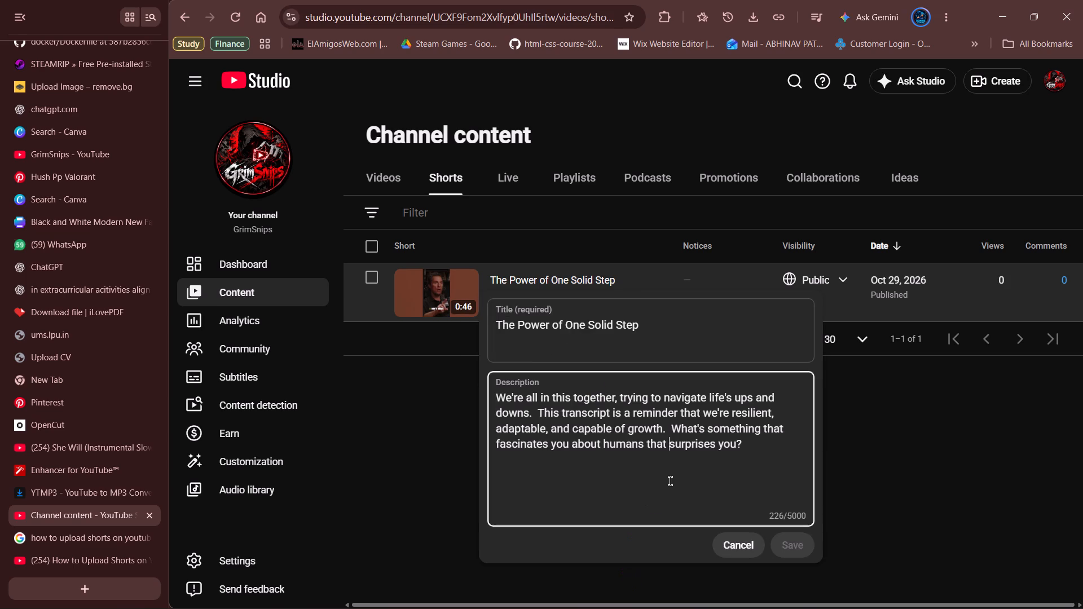
left_click(758, 447)
key("ctrl+Return")
key("Return")
key("Return")
key("shift+numbersign")
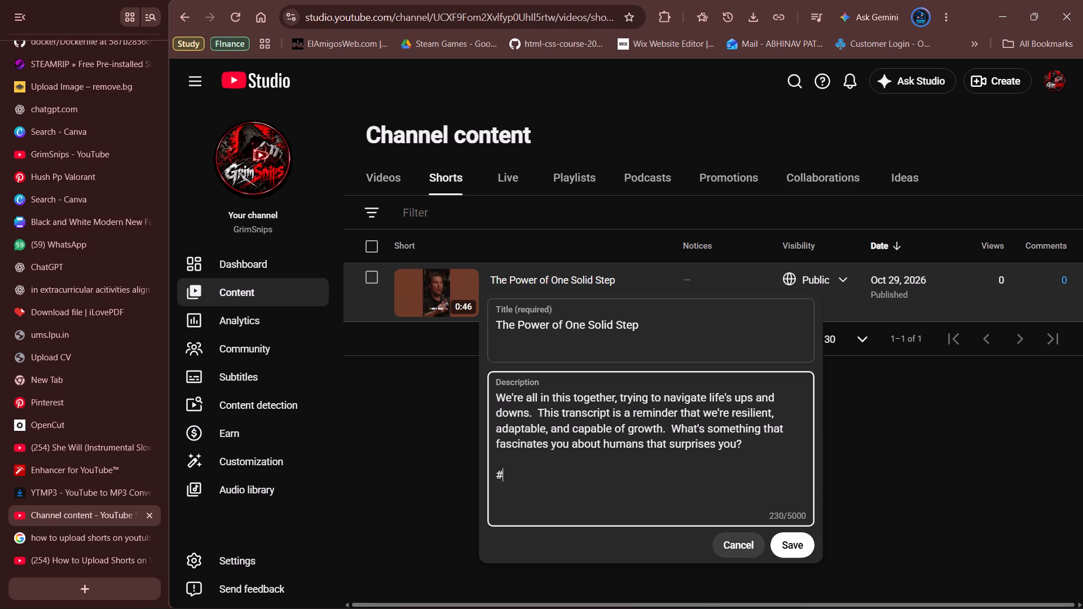
type("USA")
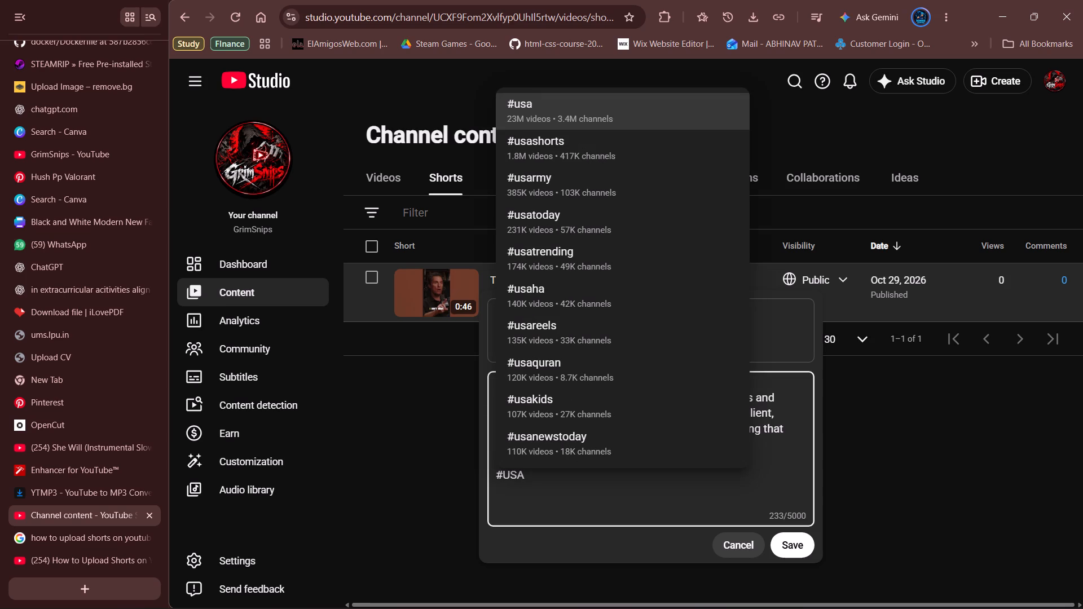
left_click(667, 113)
key("BackSpace")
key("shift+numbersign")
key("BackSpace")
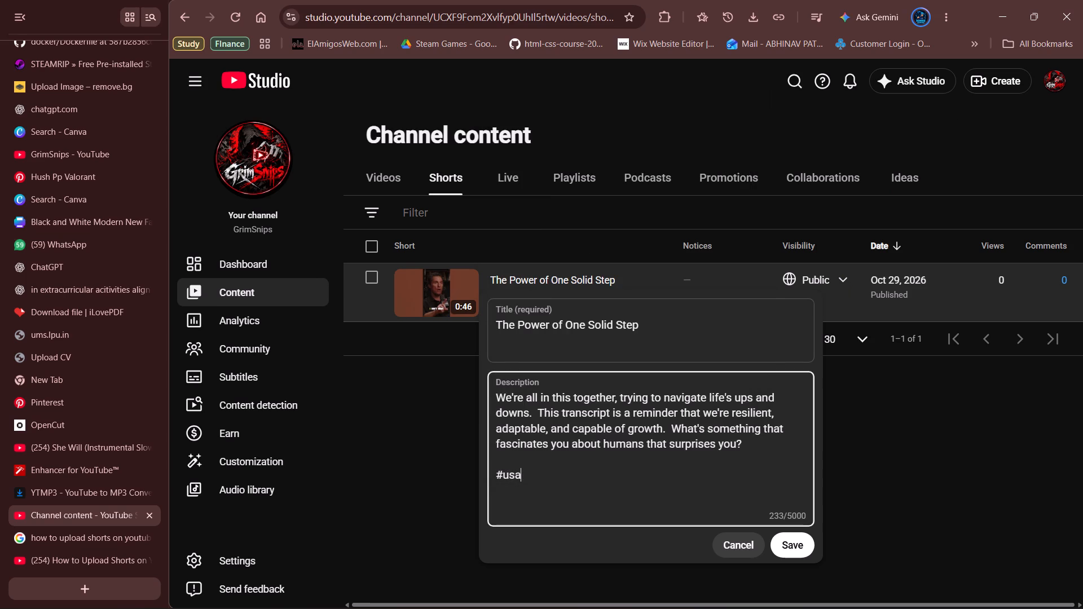
Add the hashtags #motivation and #podcast after #usa in the description and save the Short's details.
key("space")
key("shift+numbersign")
type("motiv")
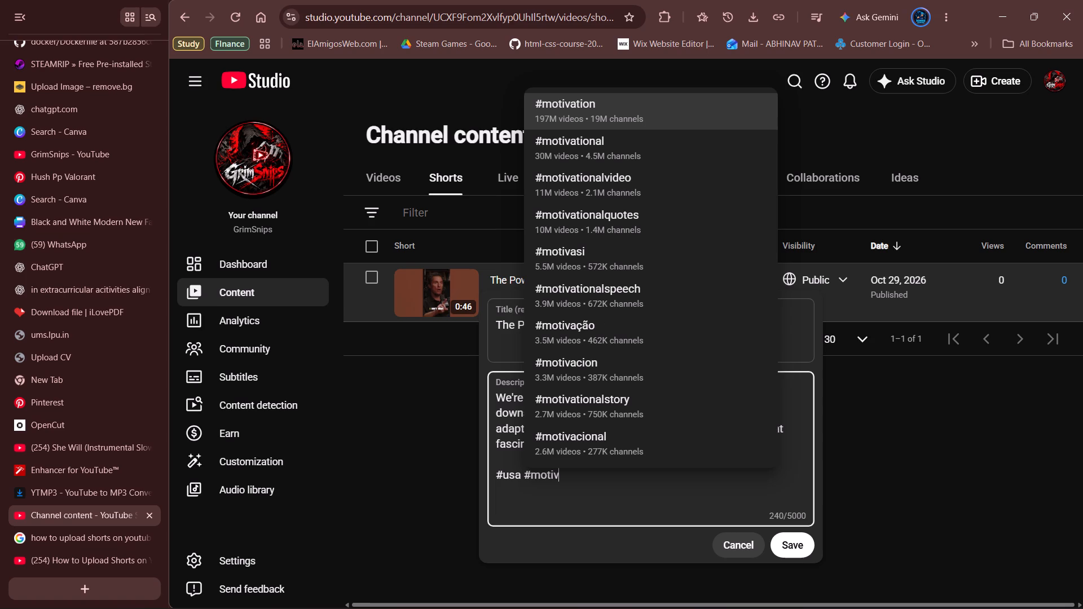
left_click(662, 104)
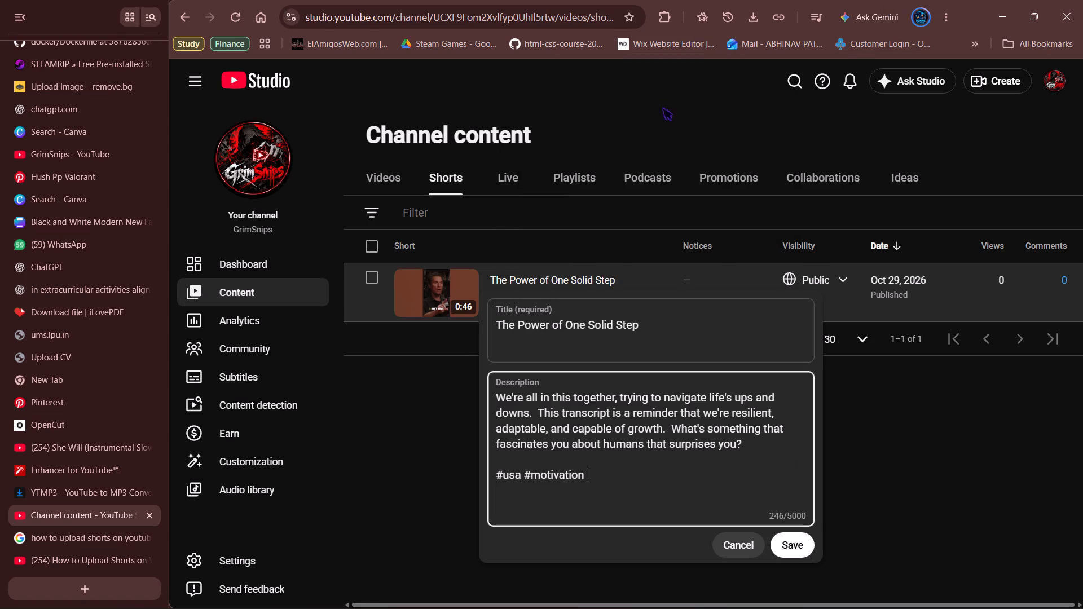
key("shift+numbersign")
type("podc")
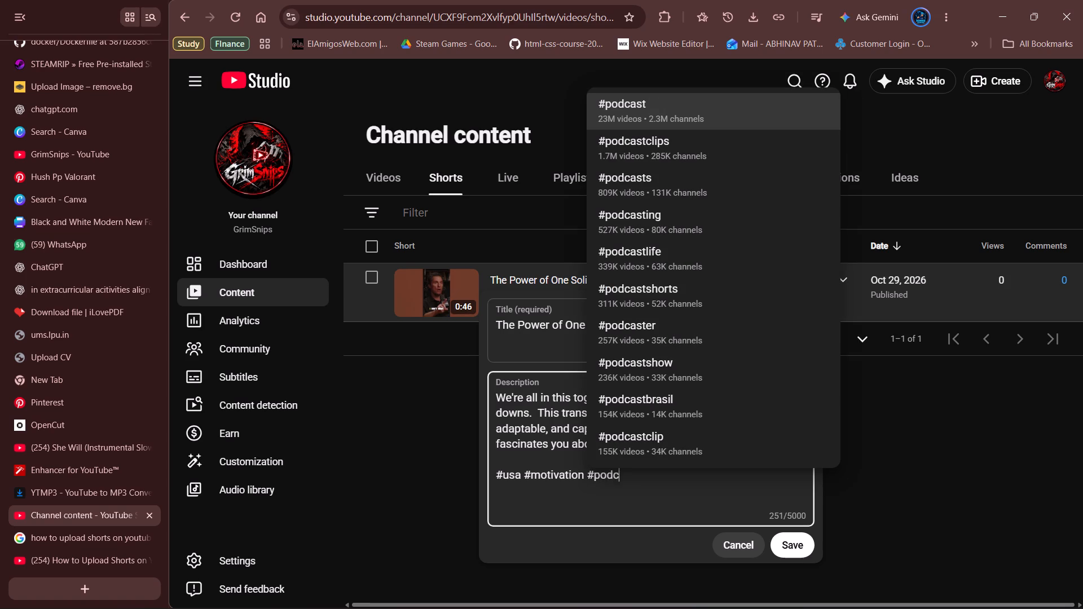
left_click(712, 99)
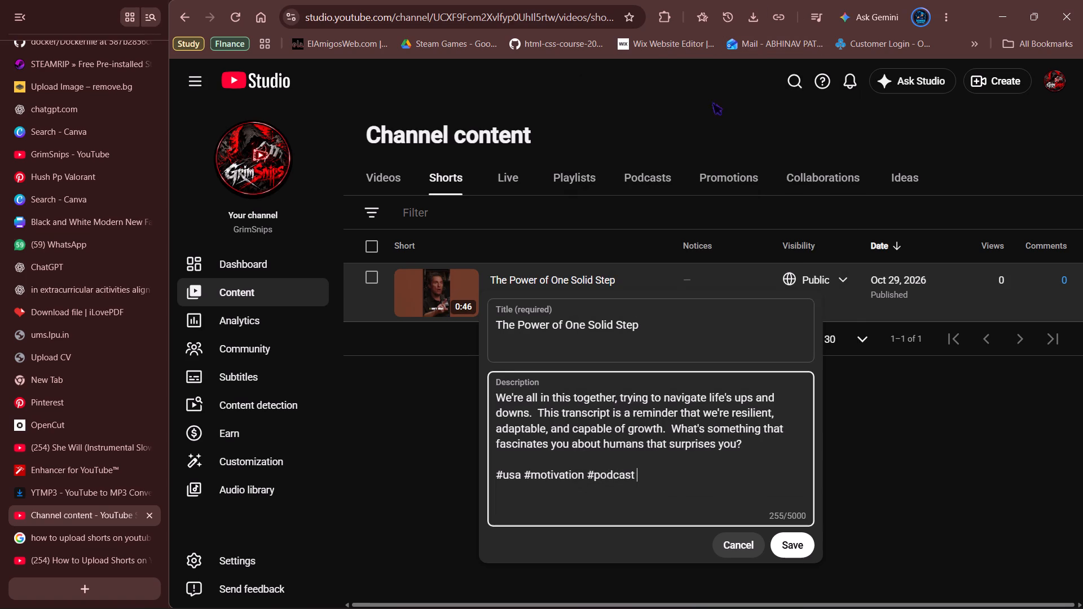
left_click(799, 540)
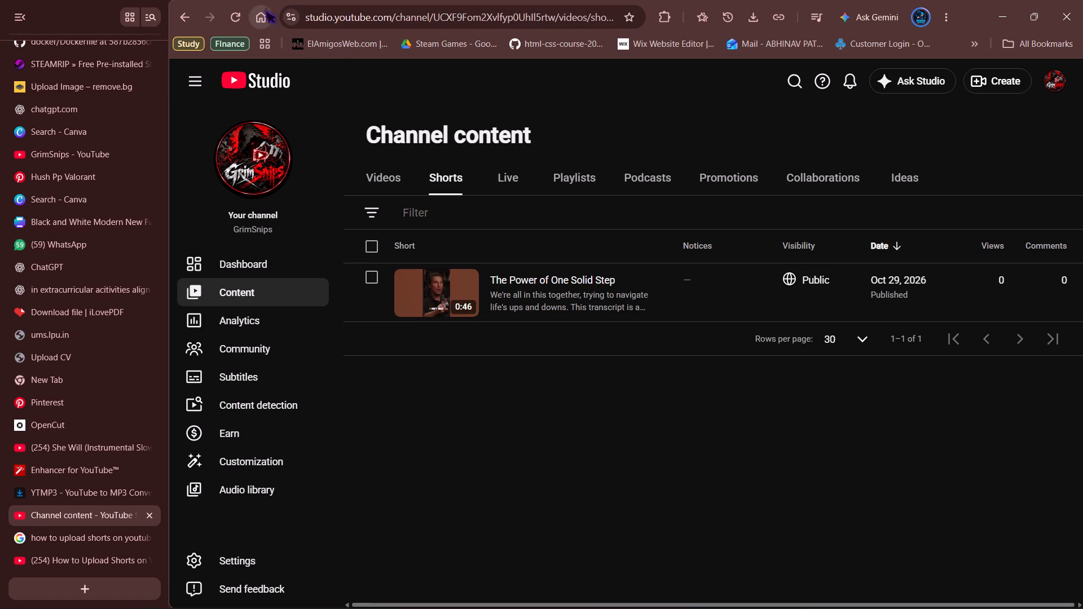
Check the new Short's performance in the channel analytics overview, the Shorts content list and the channel dashboard.
left_click(239, 23)
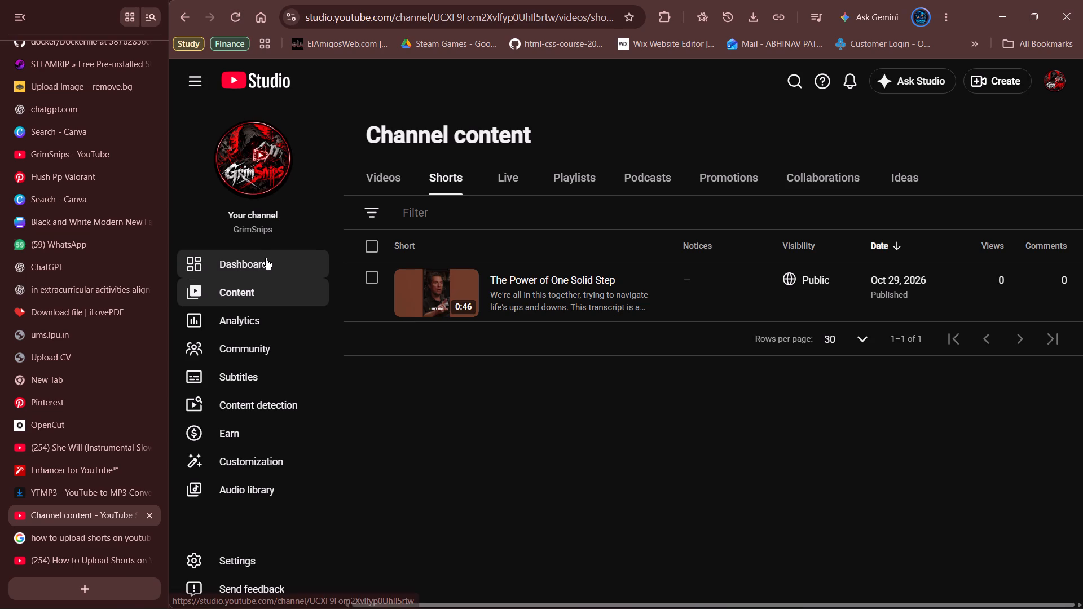
left_click(271, 328)
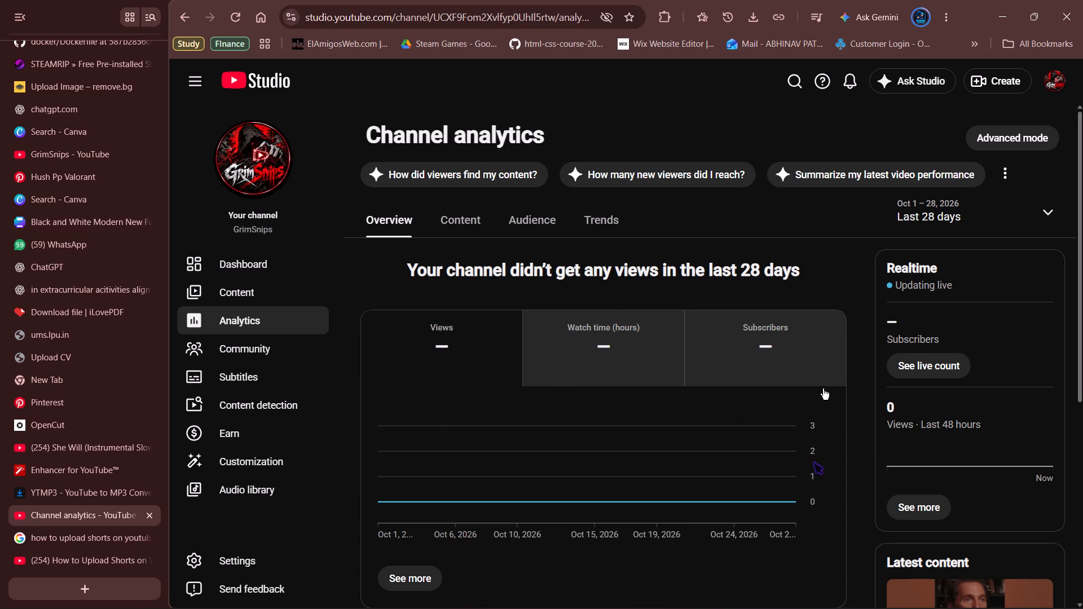
scroll(813, 458, "down", 3)
scroll(833, 519, "down", 3)
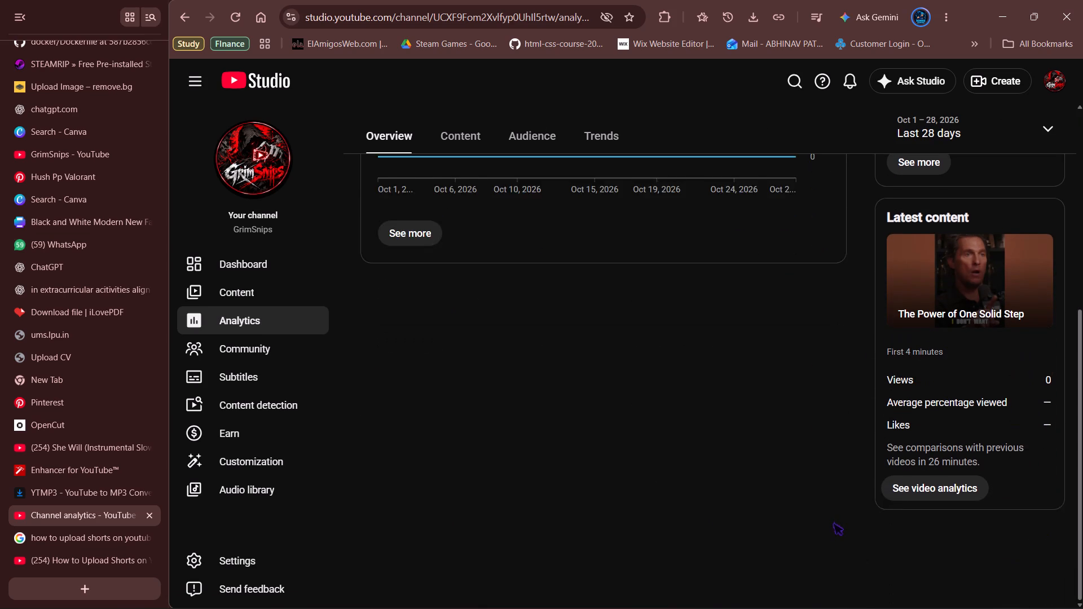
scroll(833, 519, "up", 5)
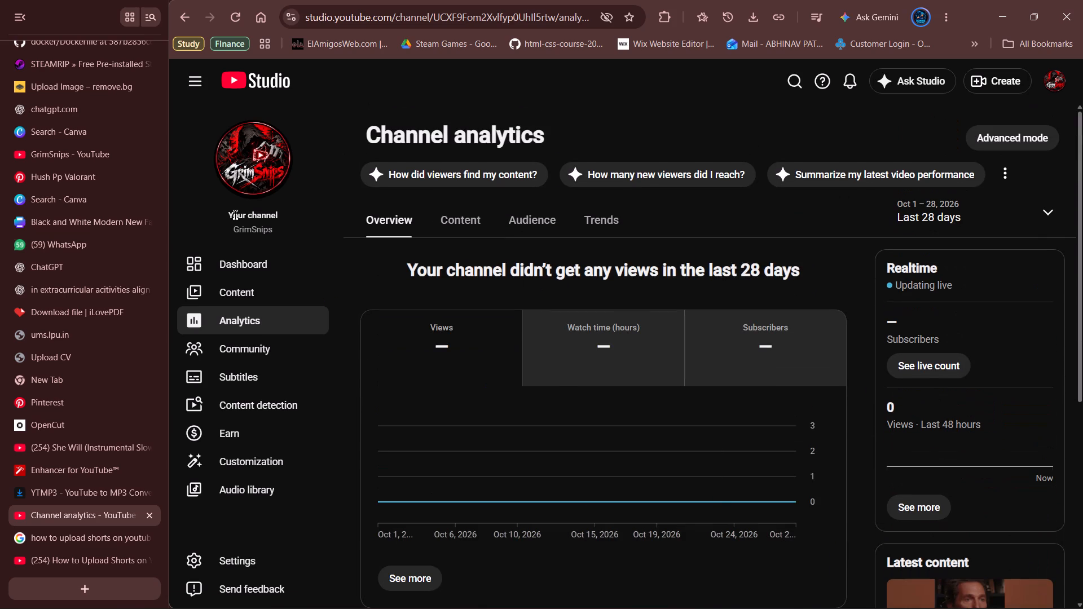
left_click(235, 292)
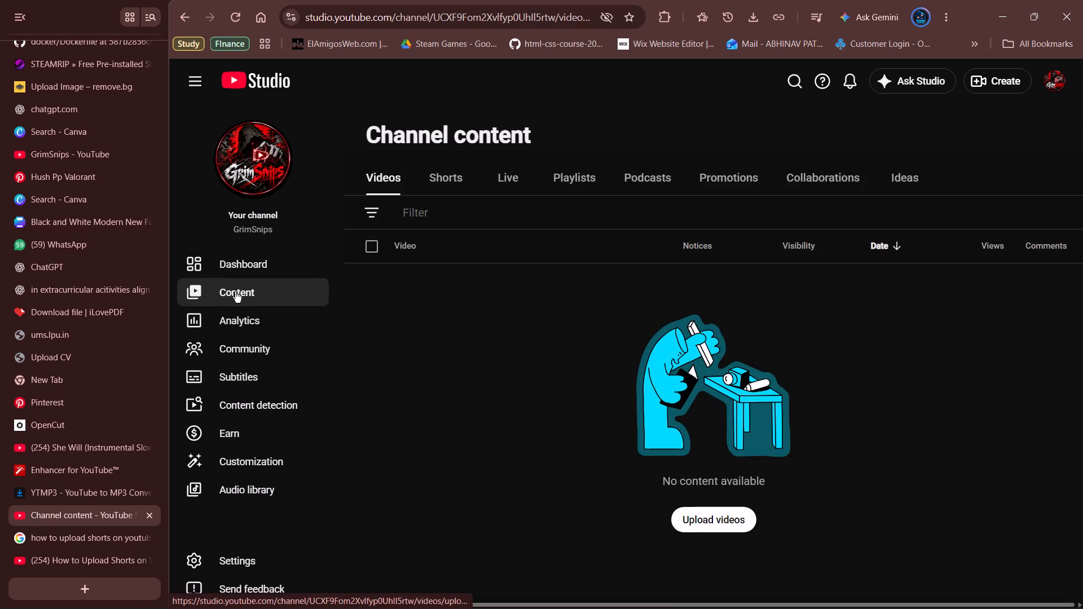
left_click(454, 182)
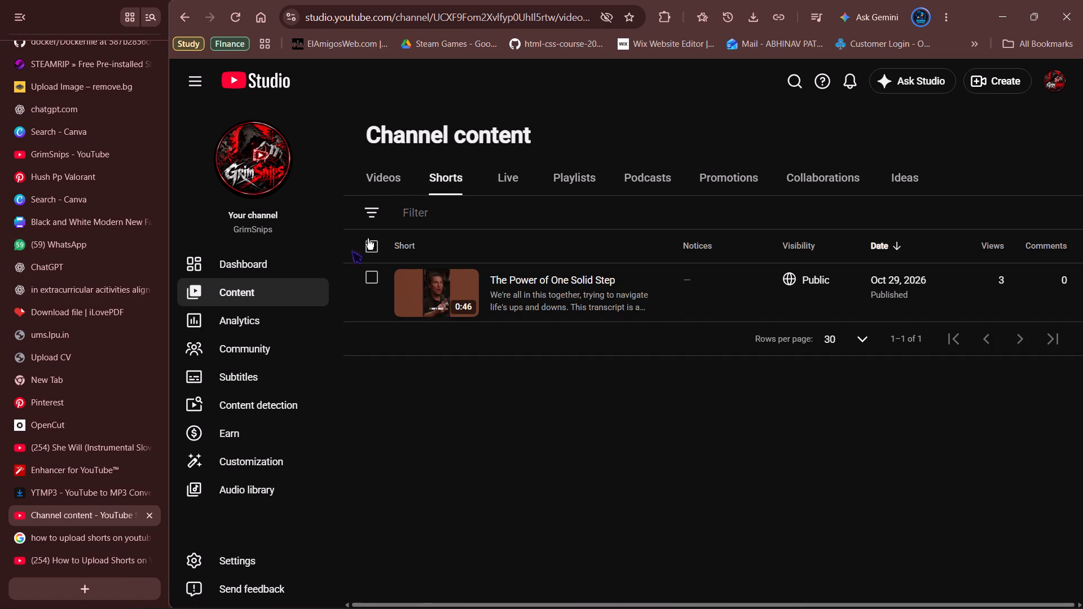
left_click(280, 257)
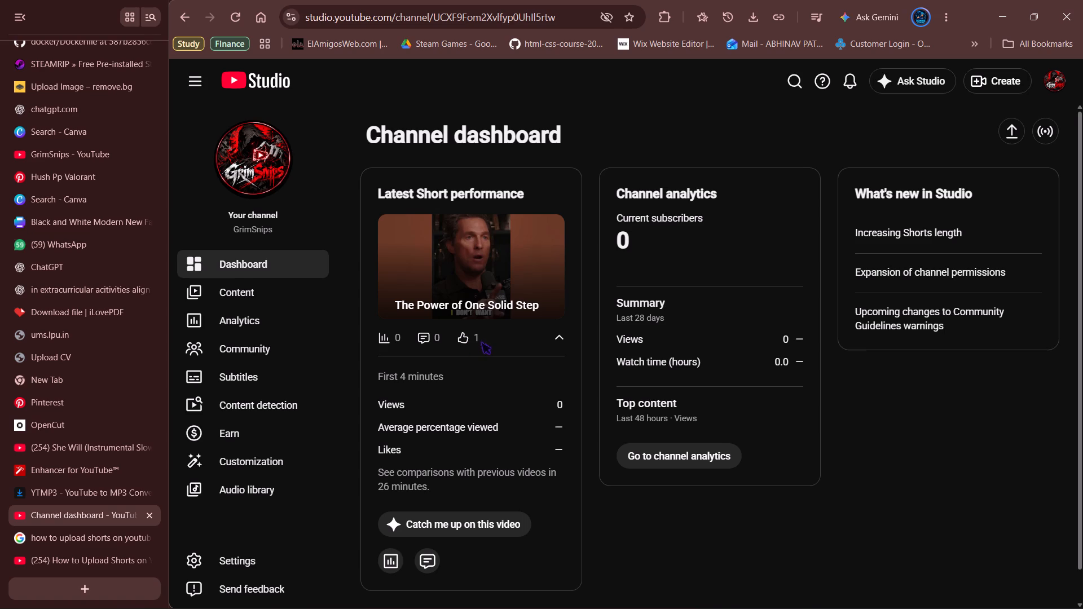
Examine the channel analytics overview, including the live subscriber count and the latest content's performance.
left_click(268, 321)
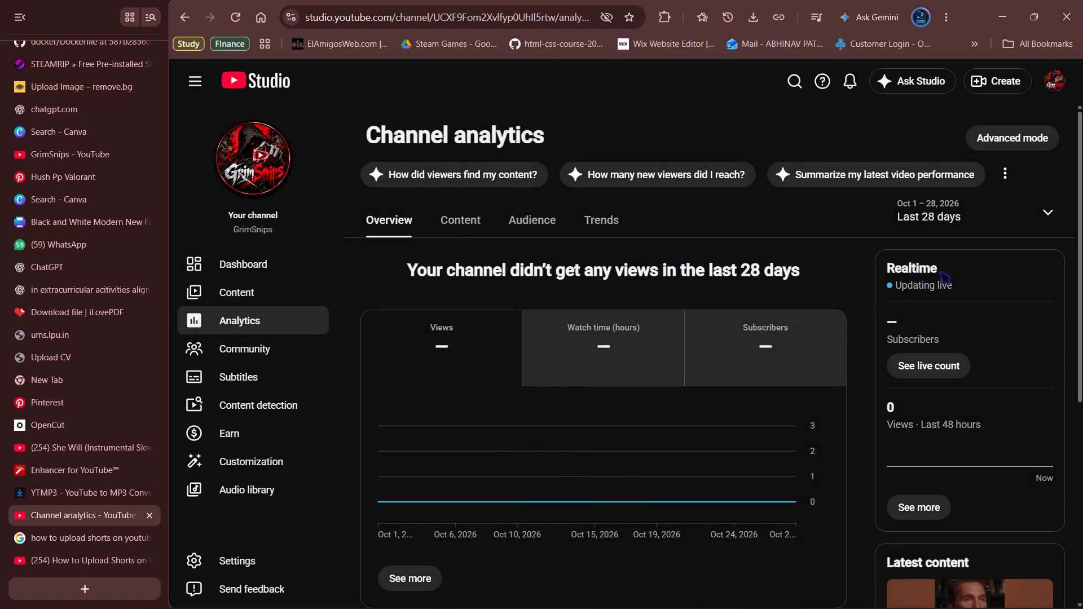
scroll(952, 368, "down", 1)
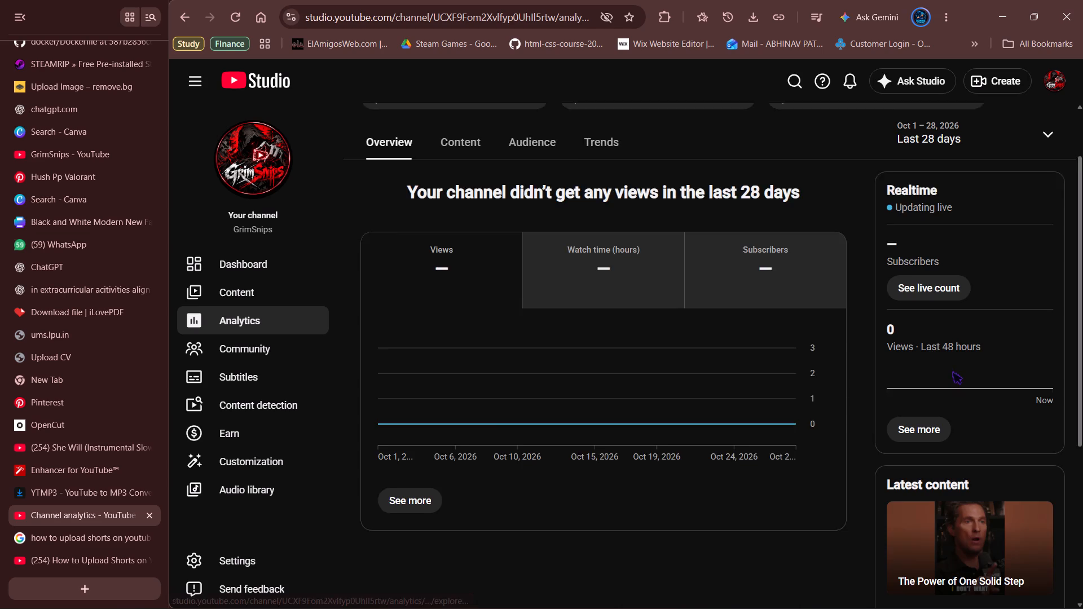
left_click(930, 307)
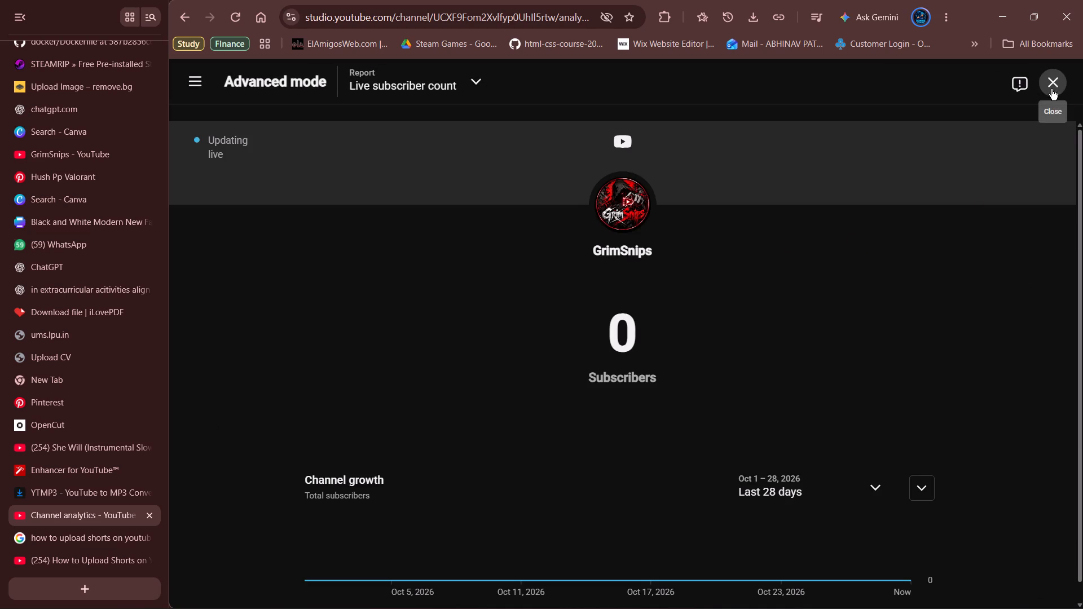
left_click(1051, 89)
scroll(1002, 304, "down", 4)
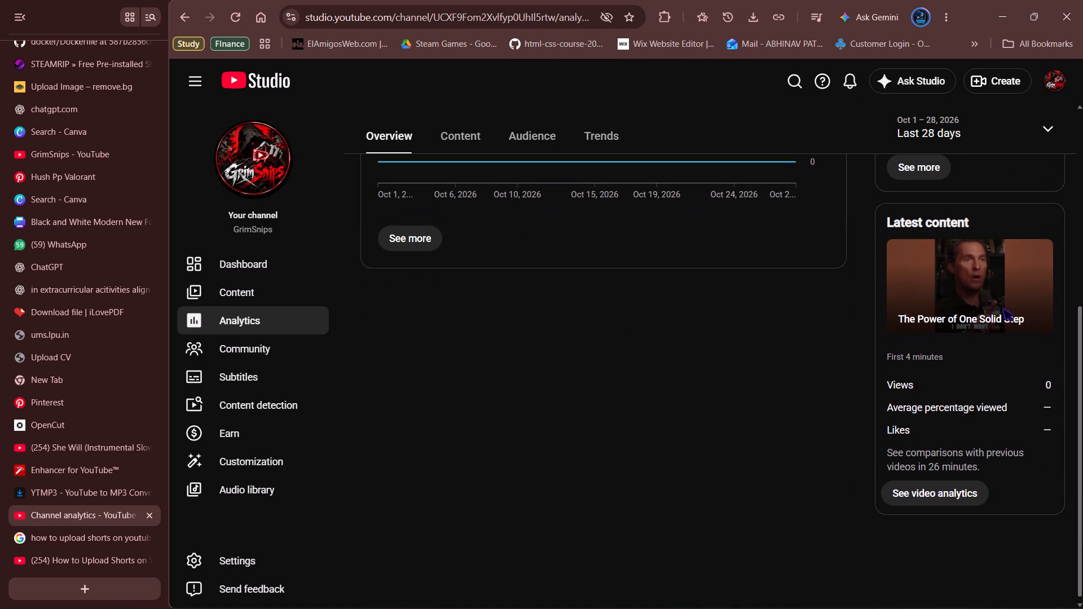
scroll(1002, 304, "down", 1)
scroll(782, 446, "up", 4)
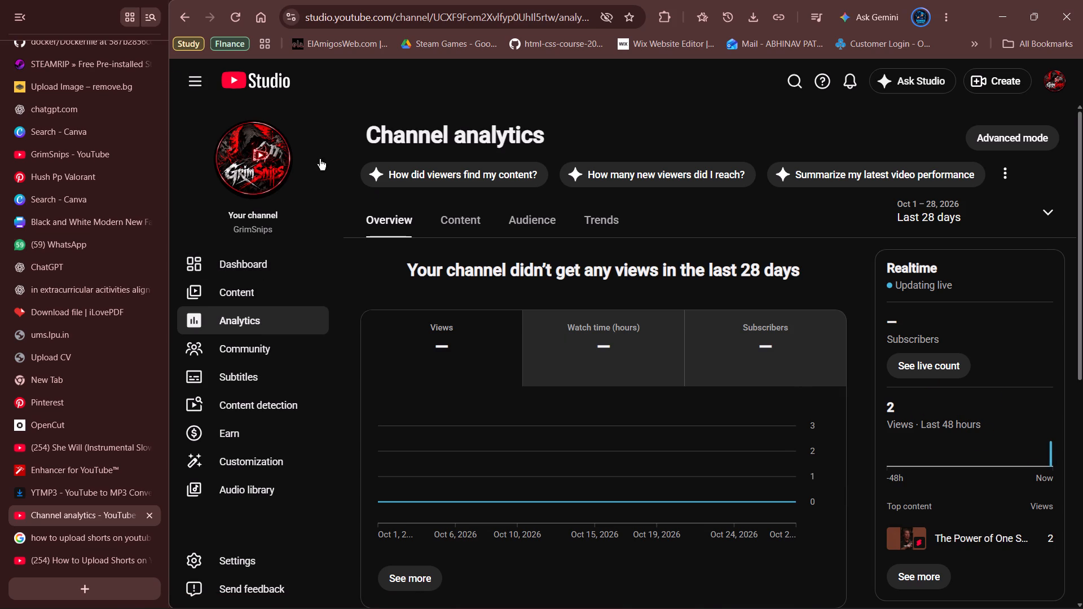
Refresh the channel analytics and review the realtime views and latest content figures for "The Power of One Solid Step".
left_click(234, 19)
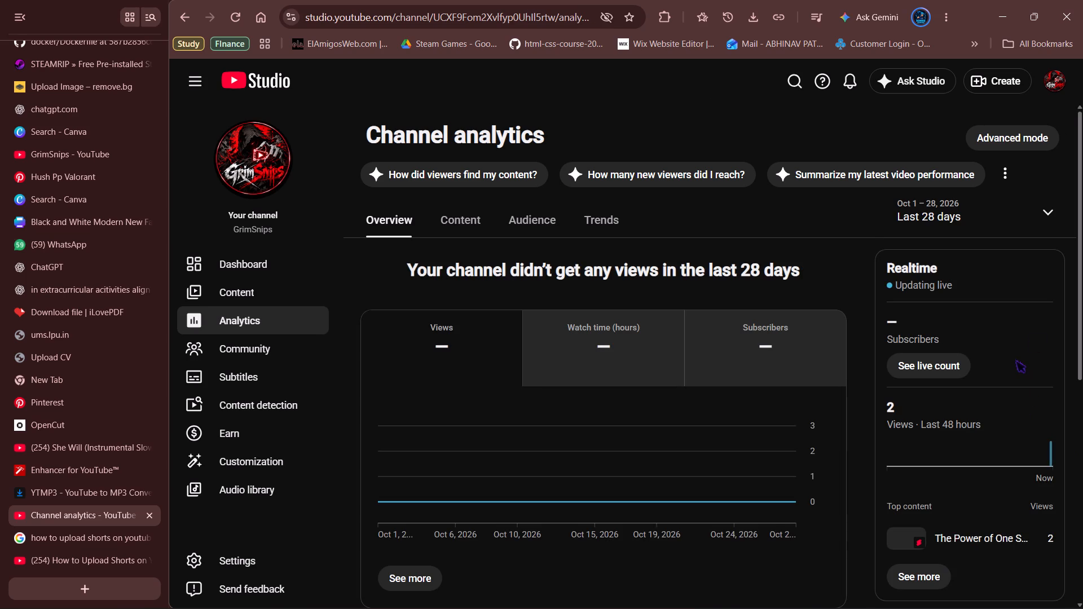
scroll(1015, 356, "down", 5)
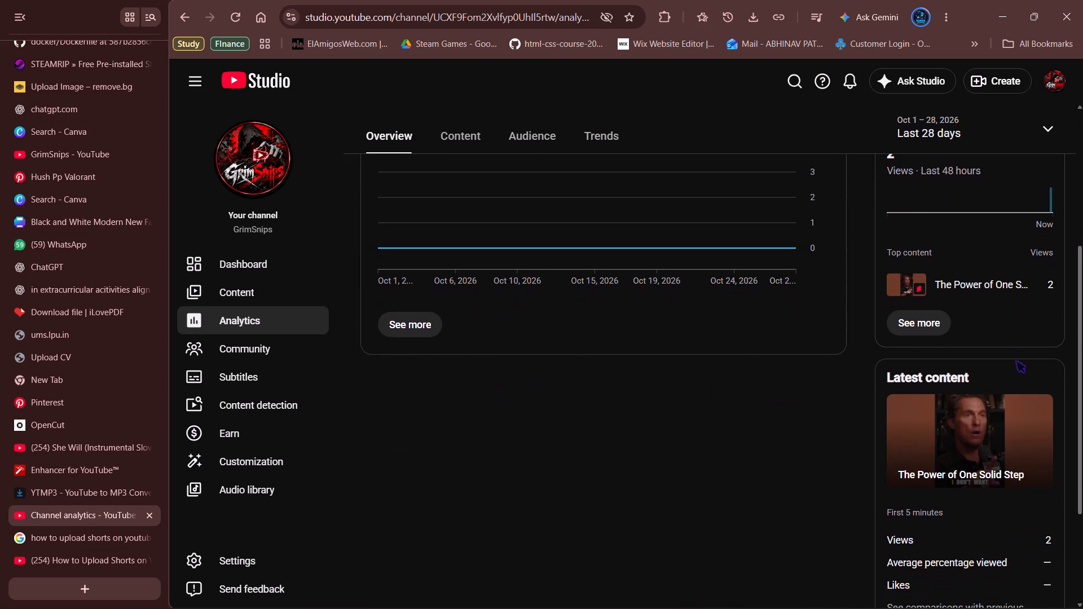
scroll(1015, 356, "down", 2)
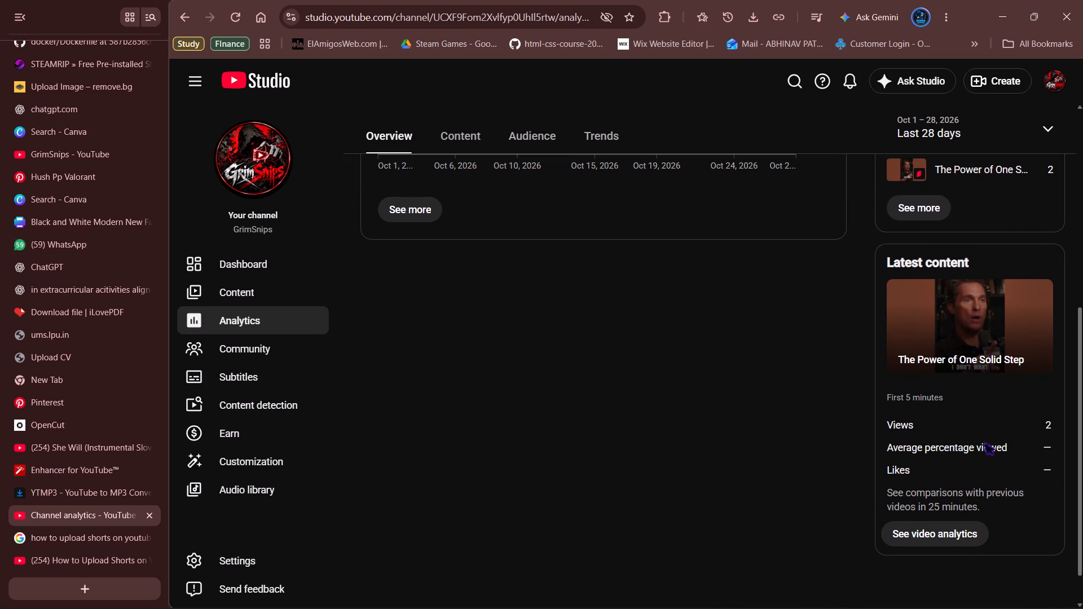
scroll(984, 439, "up", 5)
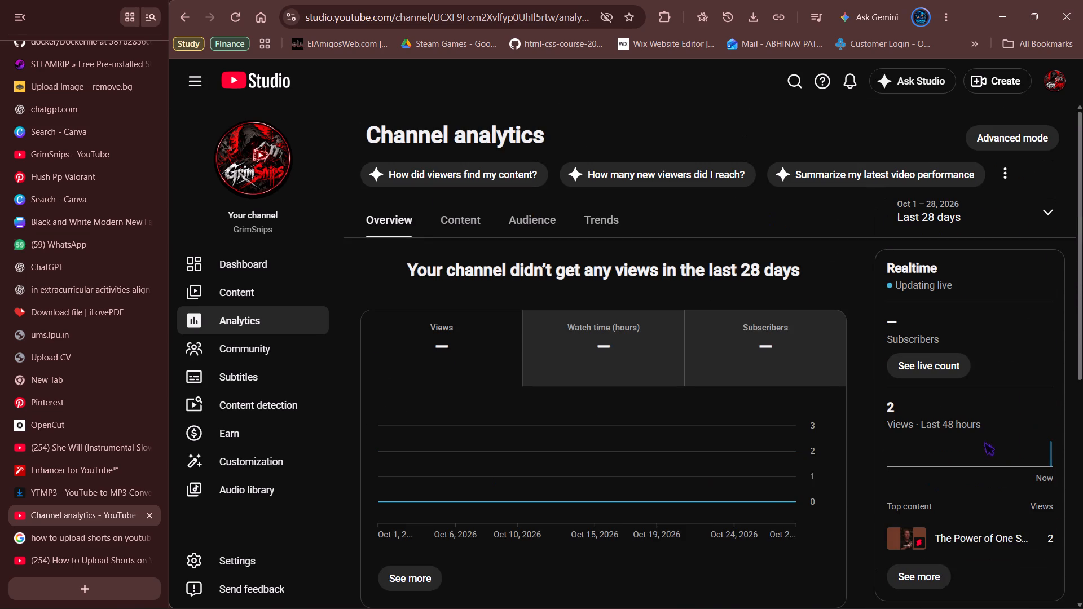
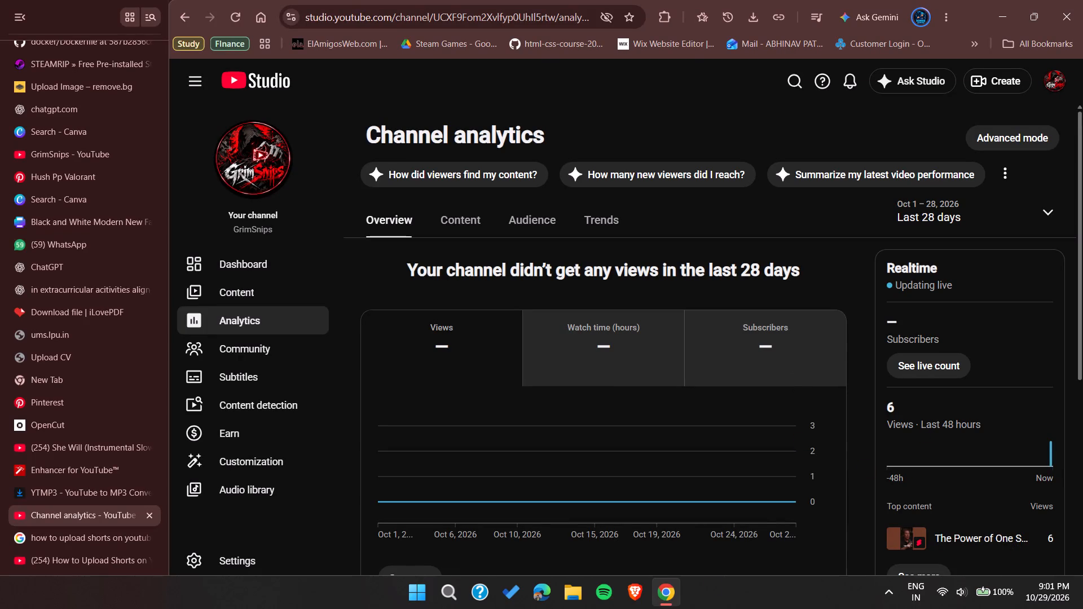
Review the analytics overview and open the options for "The Power of One Solid Step" in the channel's Shorts content list.
scroll(781, 509, "down", 2)
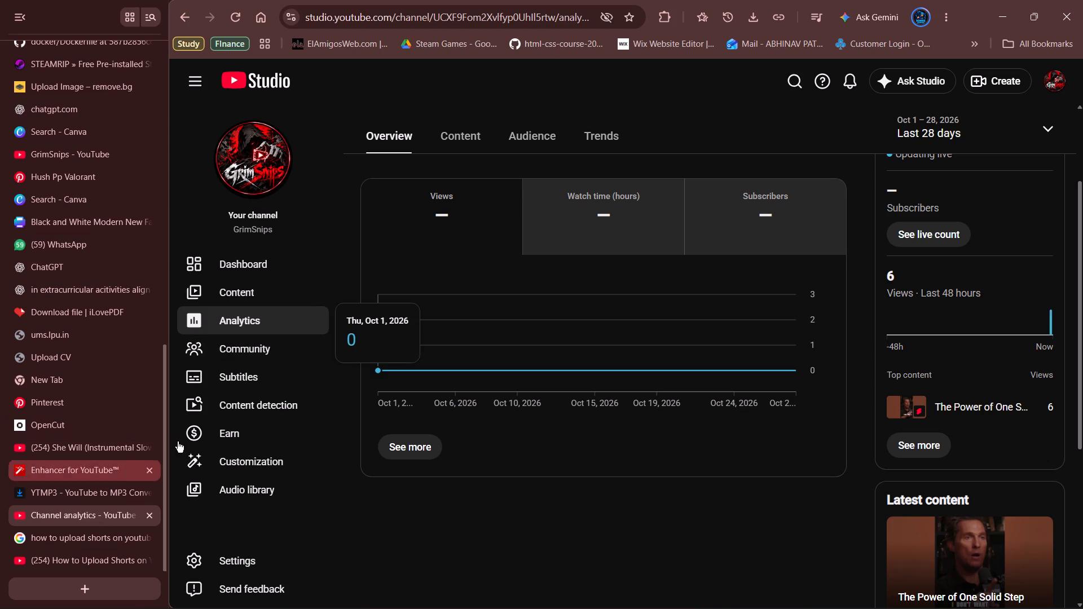
scroll(948, 449, "down", 1)
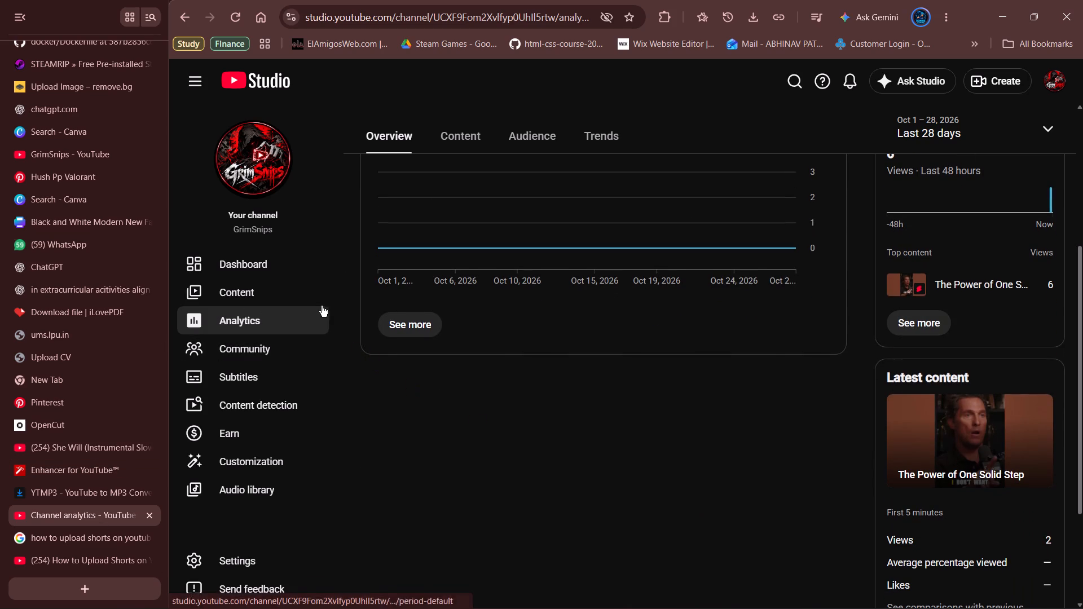
left_click(308, 297)
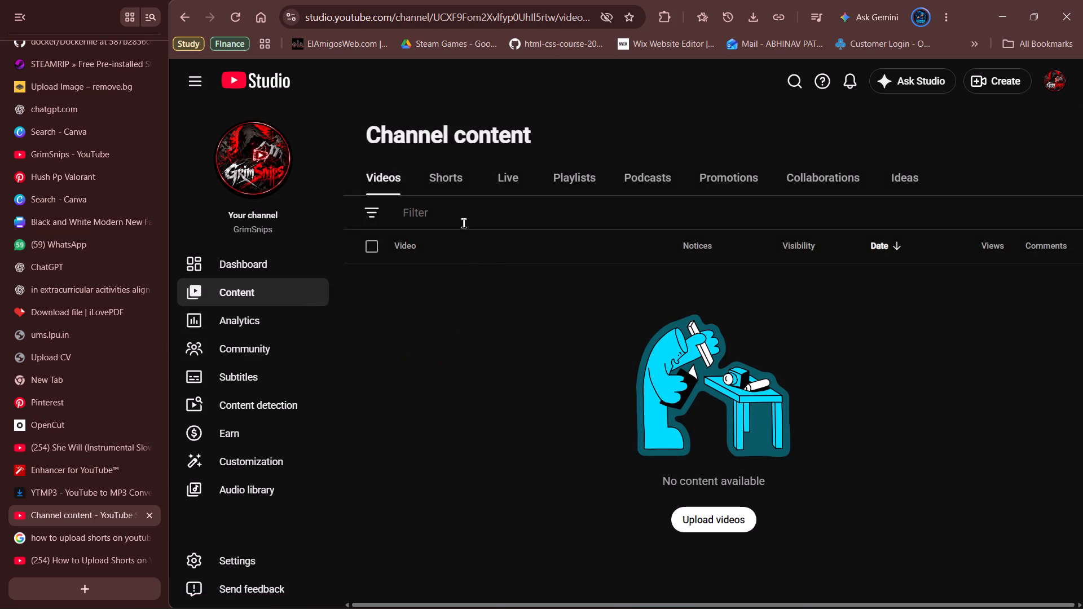
left_click(447, 176)
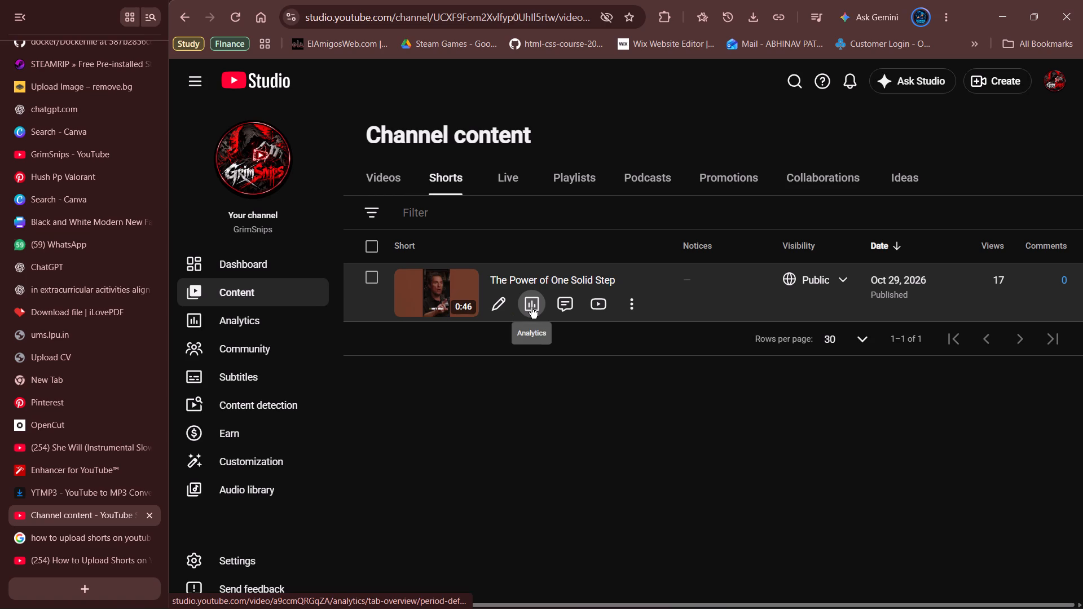
left_click(627, 308)
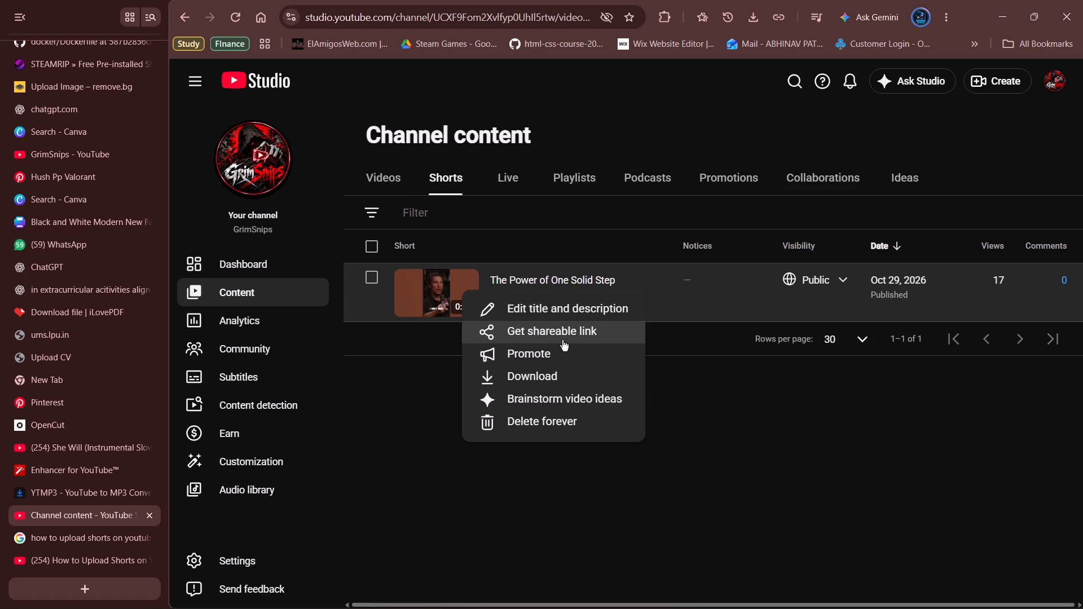
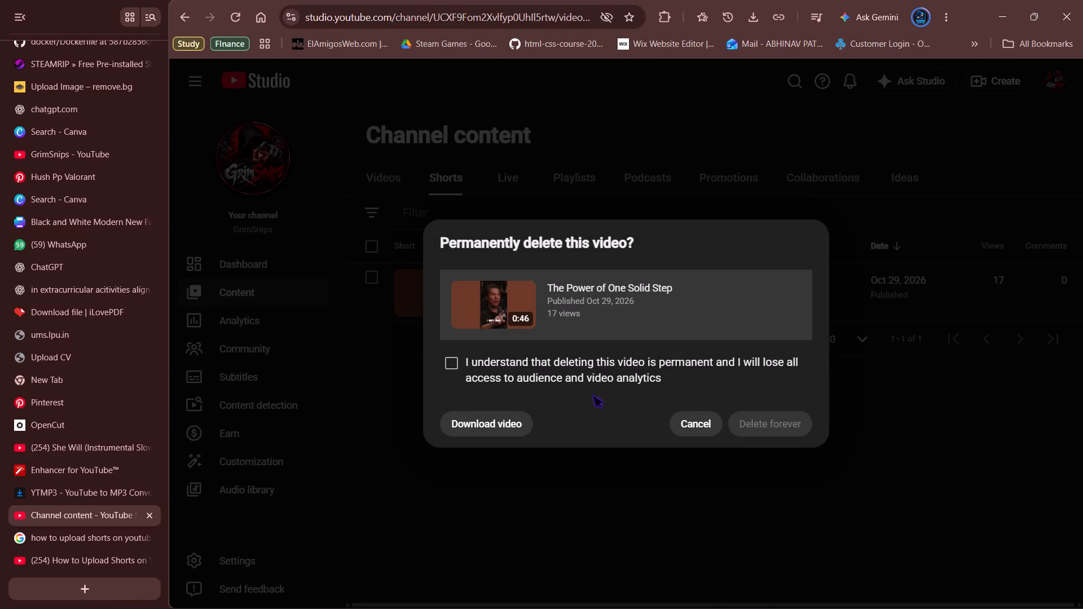
Acknowledge that deletion is permanent and delete "The Power of One Solid Step" forever.
left_click(450, 357)
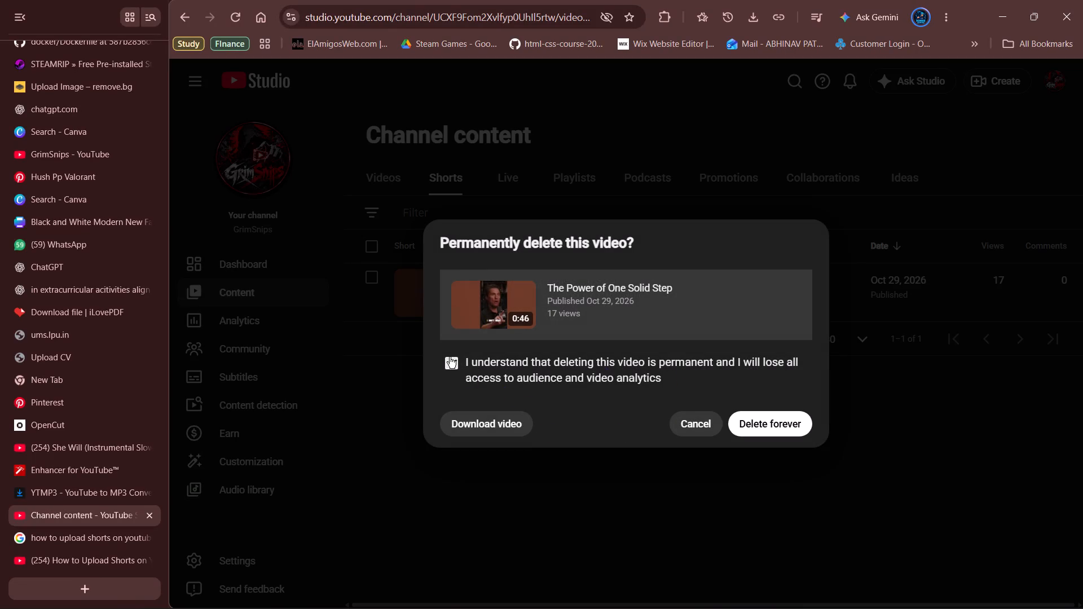
left_click(786, 422)
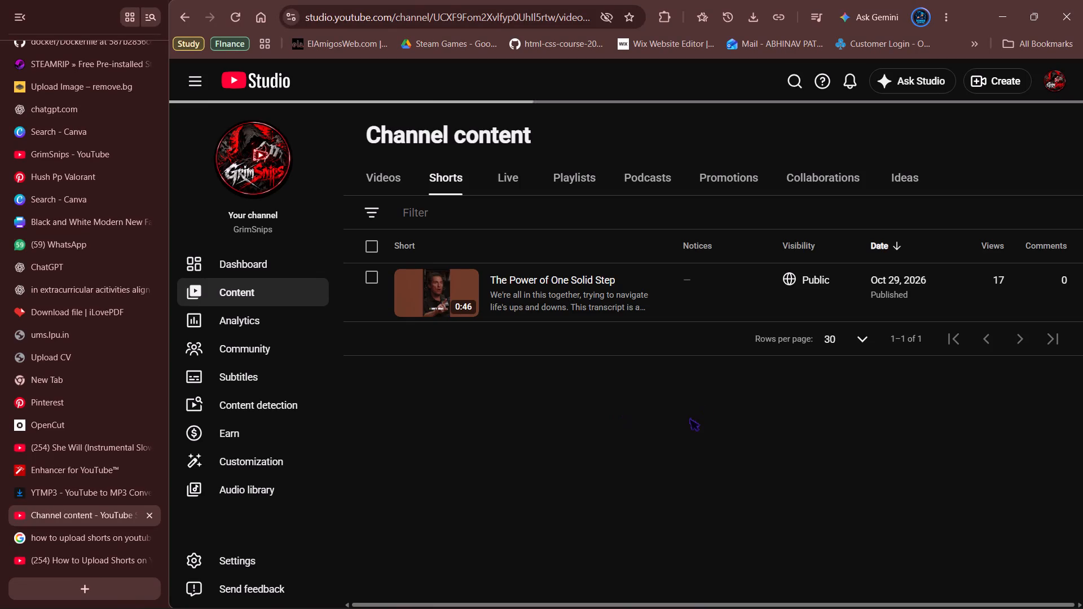
Start a new video upload with the file New project.mp4 from New Volume (D:).
left_click(734, 507)
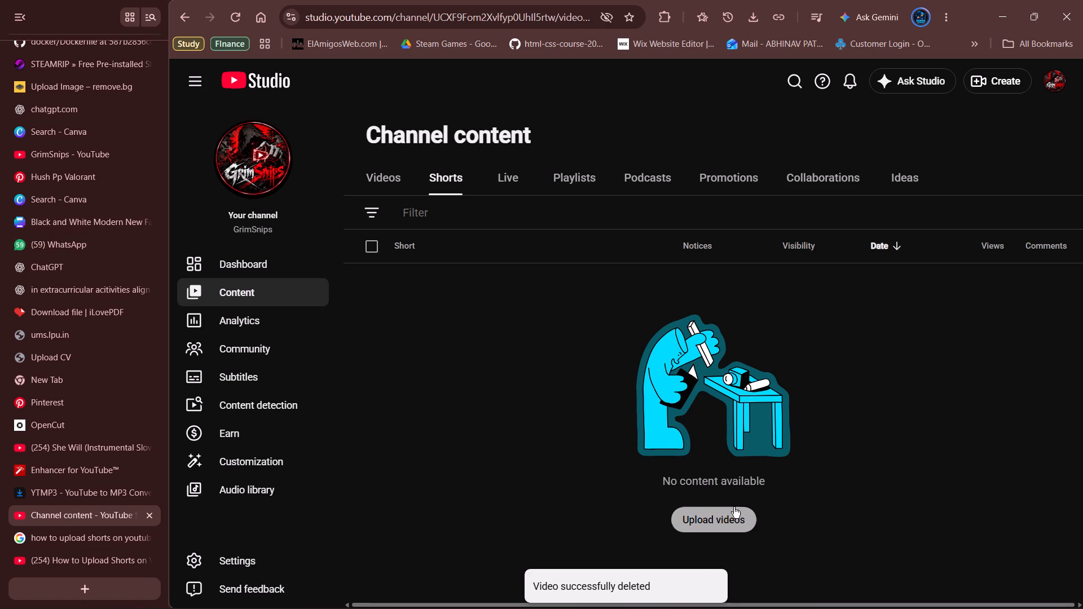
left_click(599, 398)
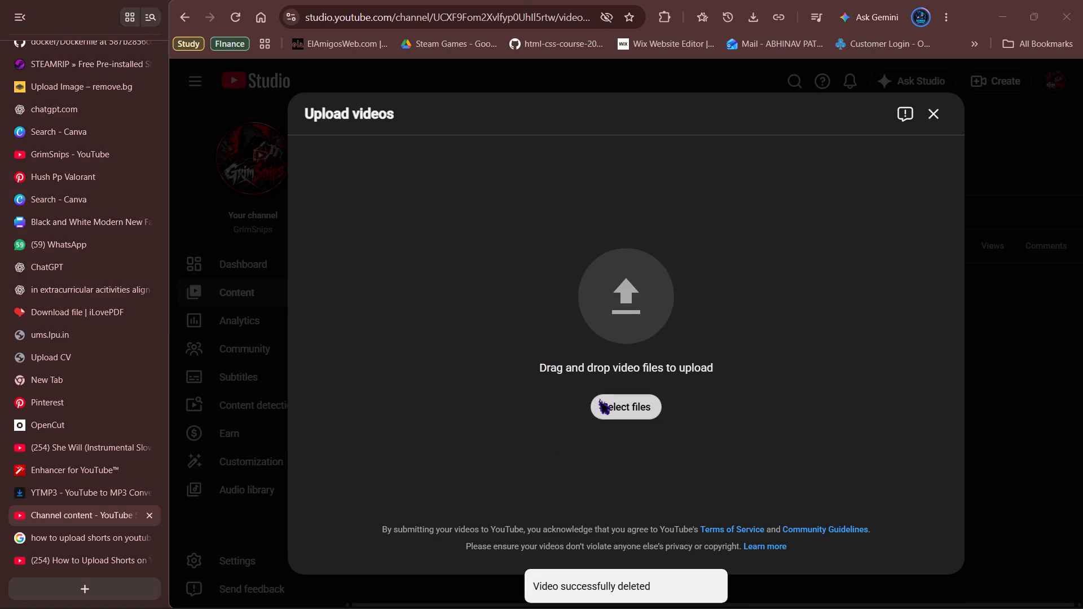
left_click(60, 223)
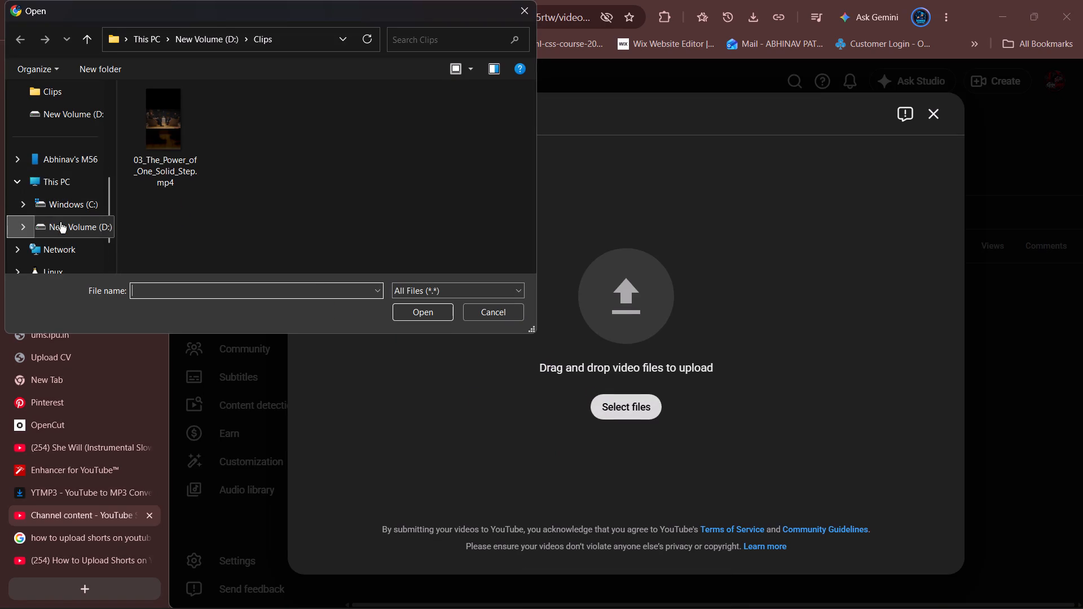
scroll(276, 188, "down", 4)
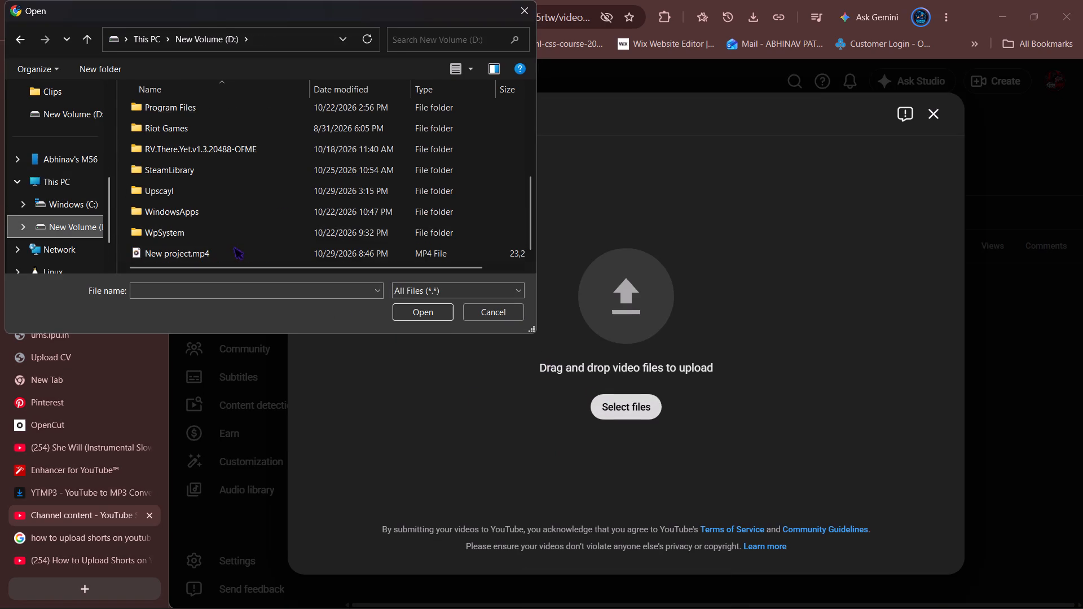
left_click(222, 251)
left_click(427, 314)
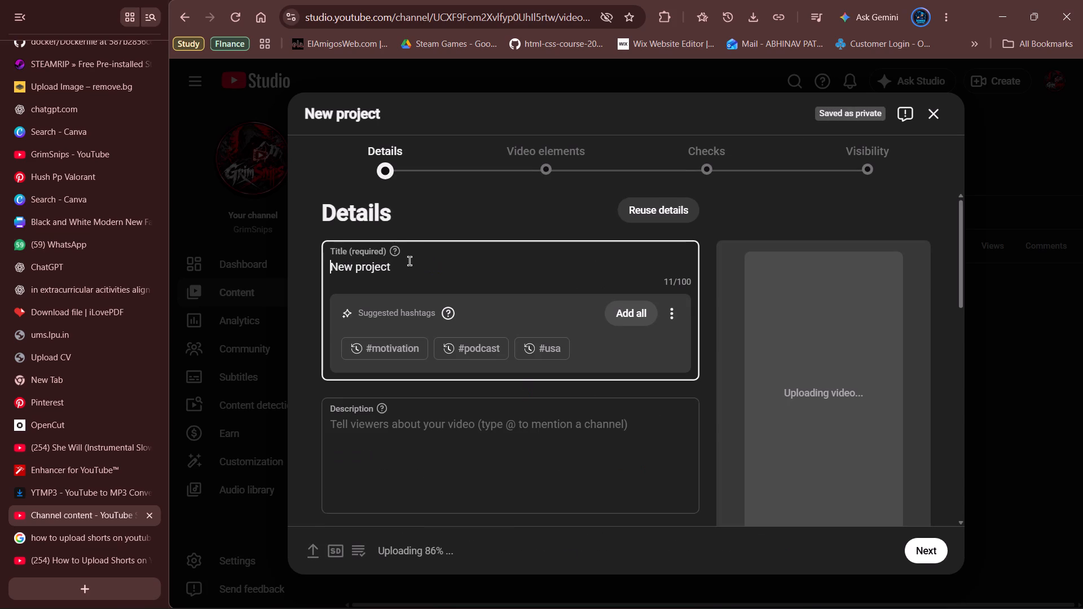
Replace the uploaded video's title with "The Power of One Solid Step".
left_click(408, 266)
key("BackSpace")
key("BackSpace")
key("BackSpace")
key("BackSpace")
key("BackSpace")
key("BackSpace")
key("BackSpace")
key("BackSpace")
key("BackSpace")
key("BackSpace")
key("BackSpace")
key("BackSpace")
key("BackSpace")
key("BackSpace")
key("BackSpace")
key("BackSpace")
key("BackSpace")
key("BackSpace")
key("BackSpace")
key("BackSpace")
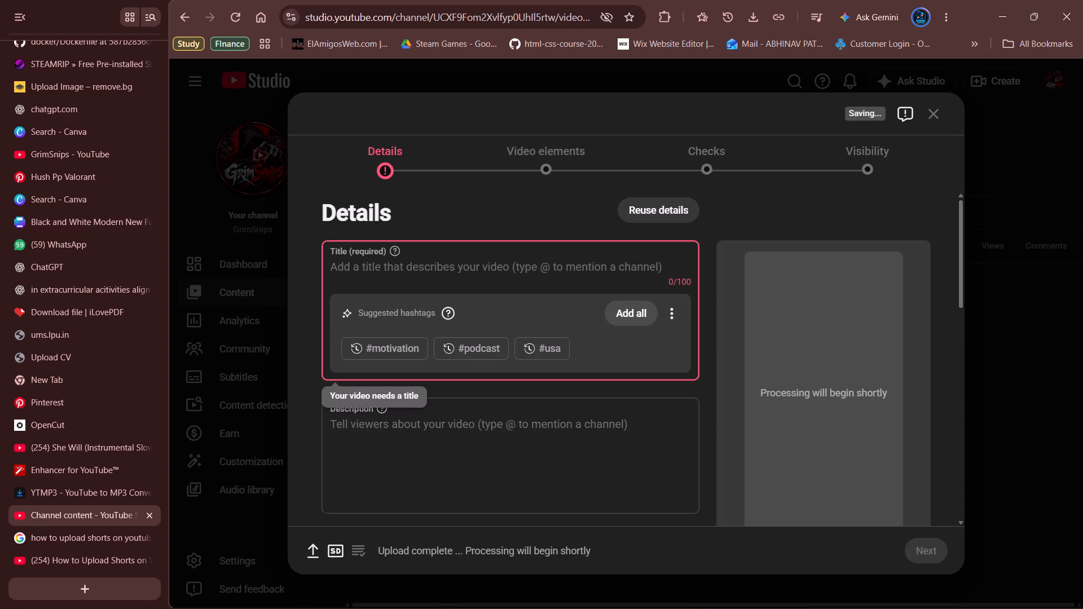
type("The Power of")
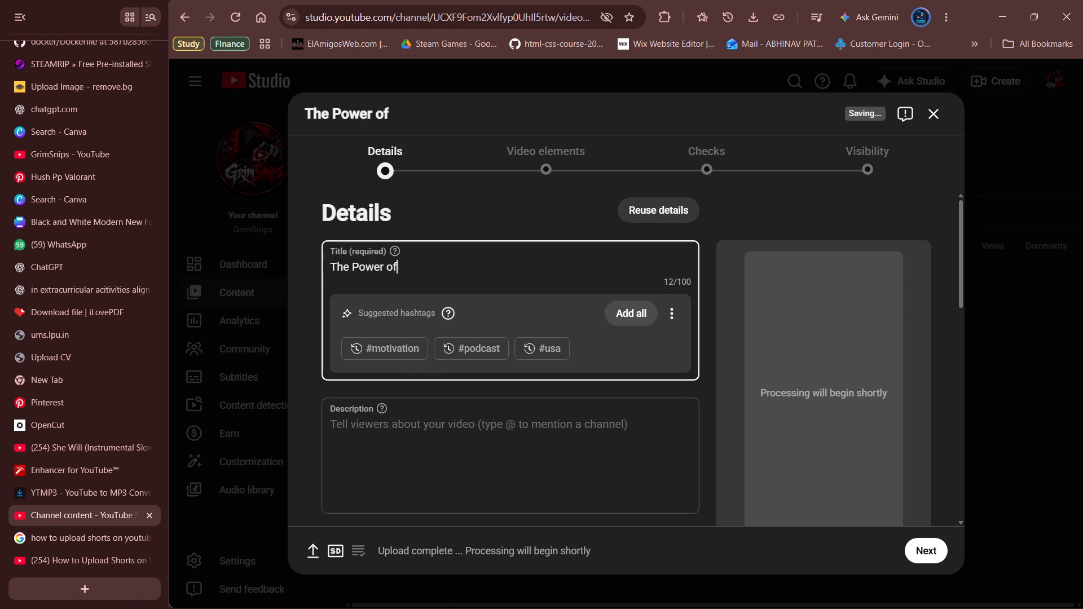
key("space")
type("One")
key("space")
type("Solid Step")
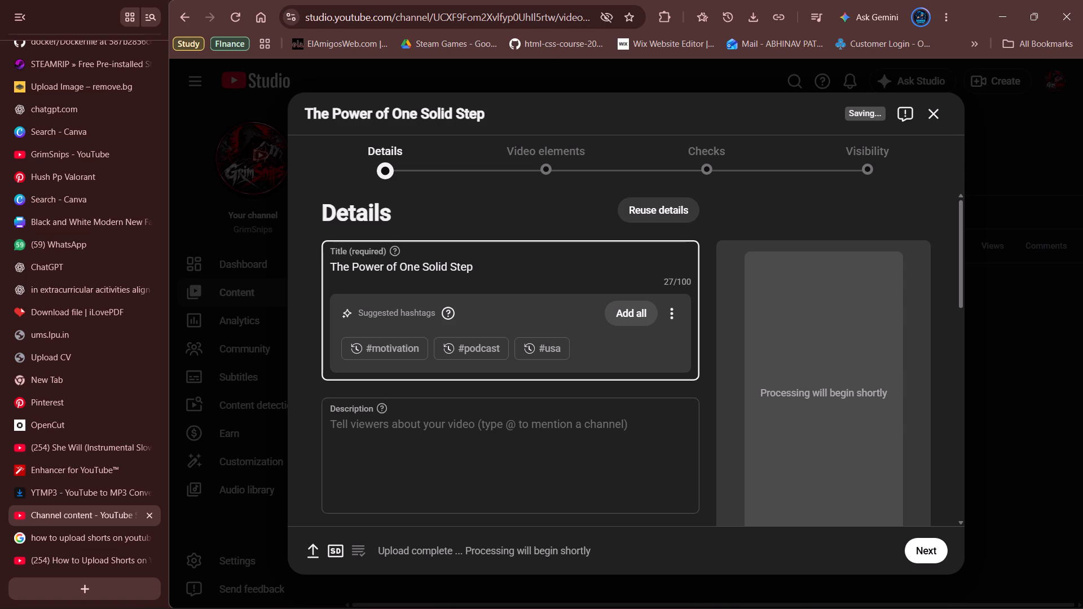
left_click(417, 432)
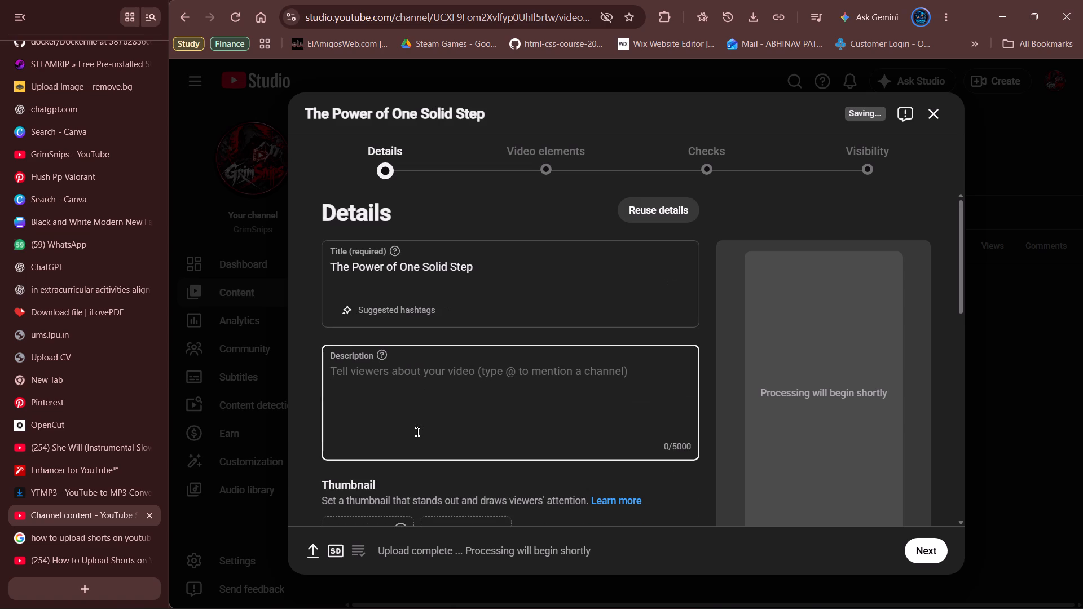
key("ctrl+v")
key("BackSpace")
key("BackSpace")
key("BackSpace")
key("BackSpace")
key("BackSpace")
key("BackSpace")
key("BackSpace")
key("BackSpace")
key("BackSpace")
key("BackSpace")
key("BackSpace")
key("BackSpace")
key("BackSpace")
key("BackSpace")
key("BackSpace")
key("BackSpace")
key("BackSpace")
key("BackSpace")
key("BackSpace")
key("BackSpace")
Fill the description from the clipboard history with the text beginning "We're all in this together, trying to navigate life's ups and downs.".
key("super+period")
left_click(501, 129)
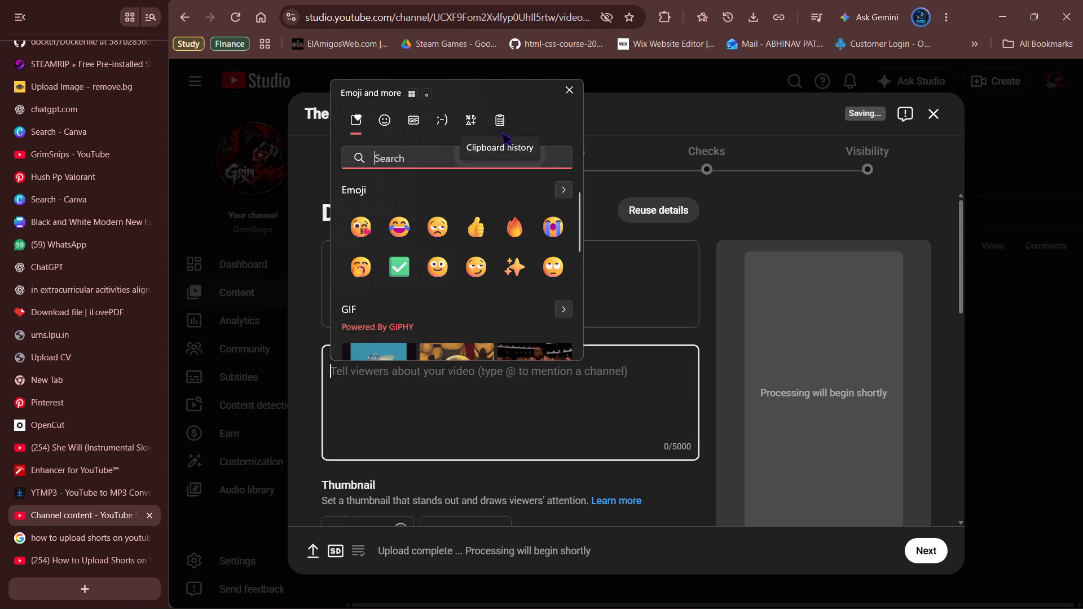
left_click(442, 259)
key("ctrl+v")
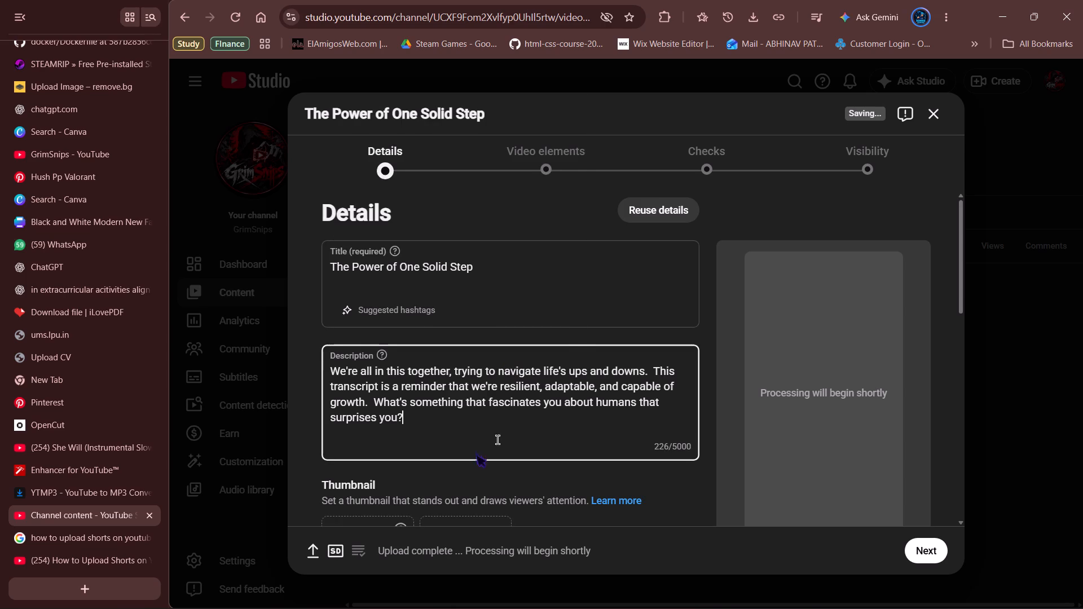
Add the hashtags #usa, #motivation and #podcast on a new line below the description text.
key("Return")
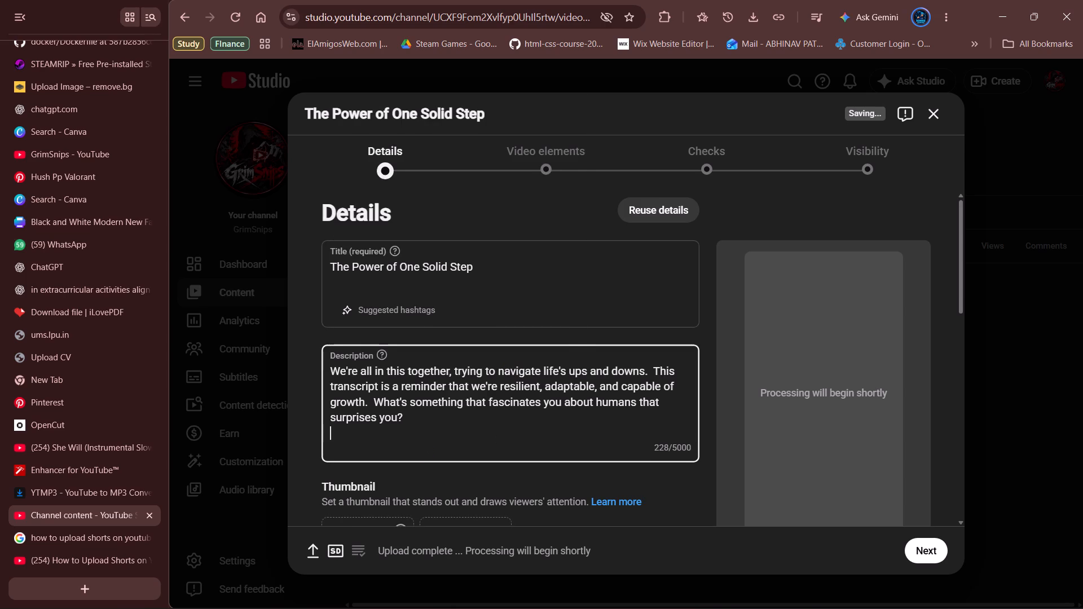
type("#usa")
key("space")
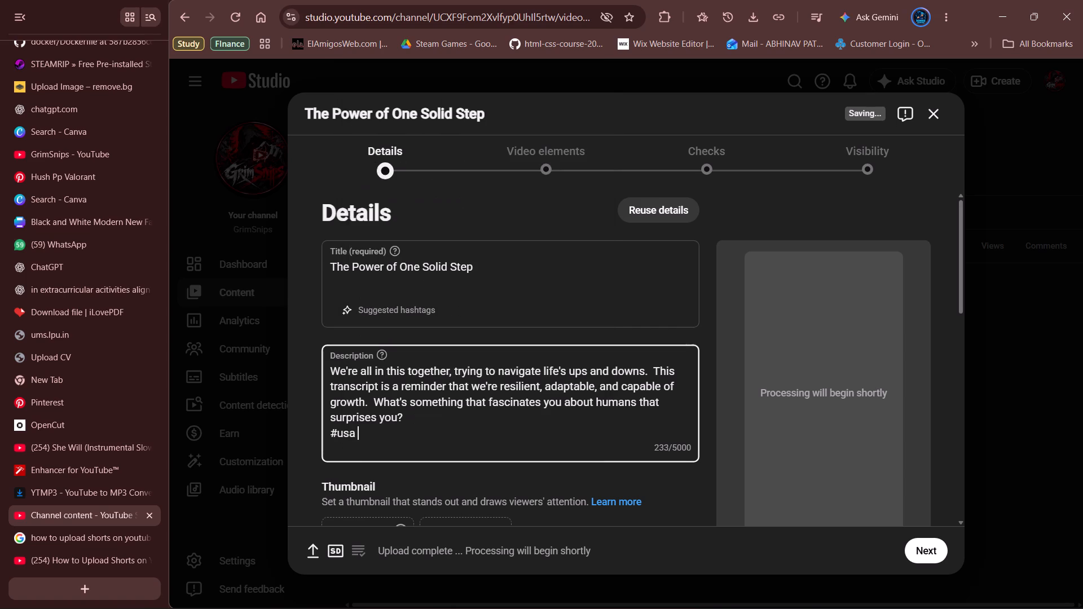
key("shift+numbersign")
type("motiv")
key("Return")
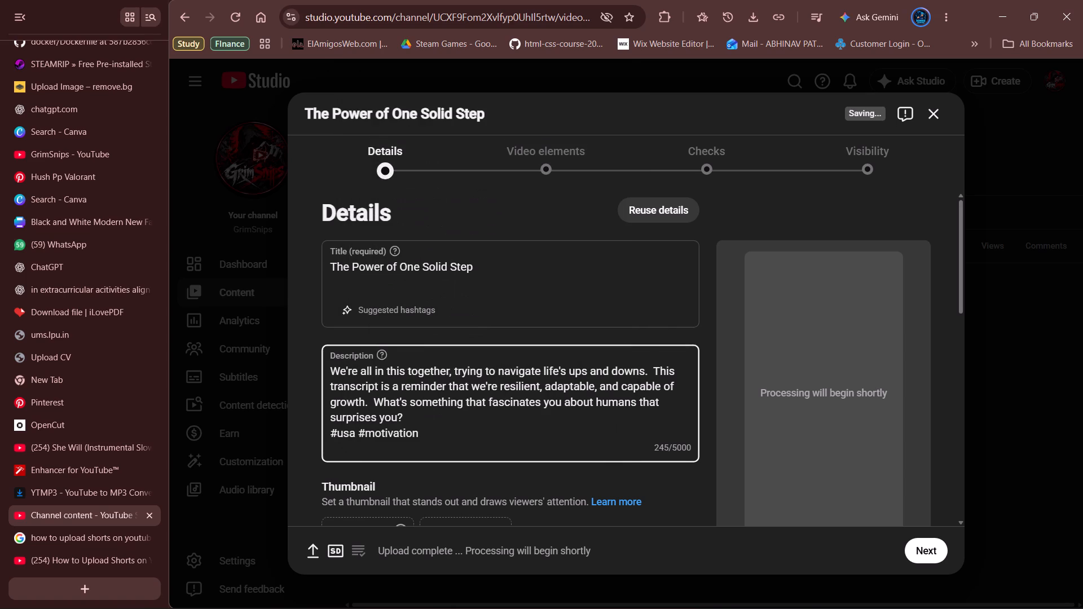
key("space")
type("#")
type("podcast")
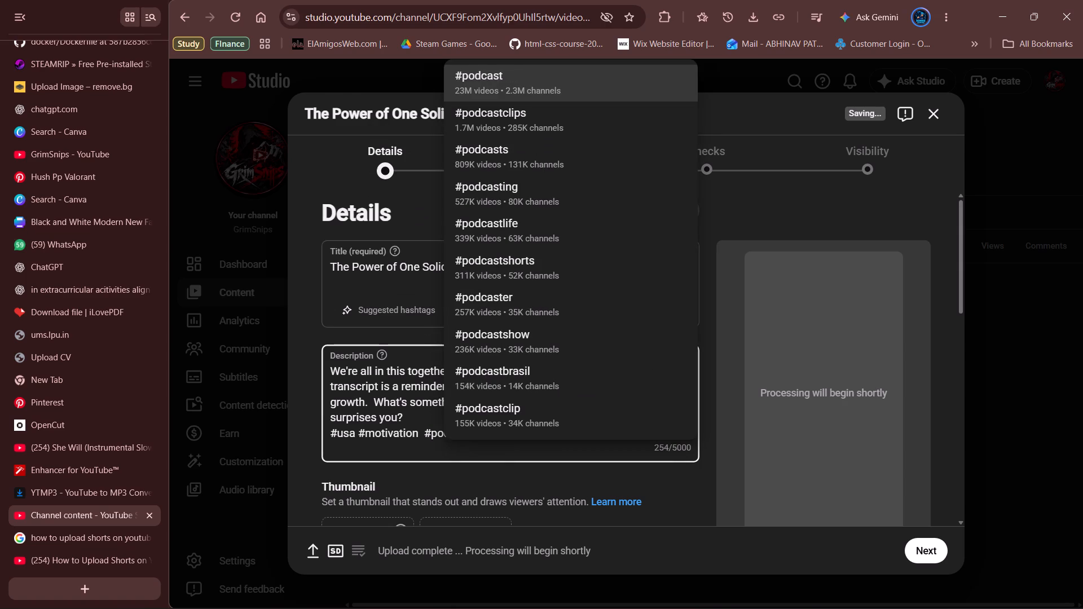
key("Return")
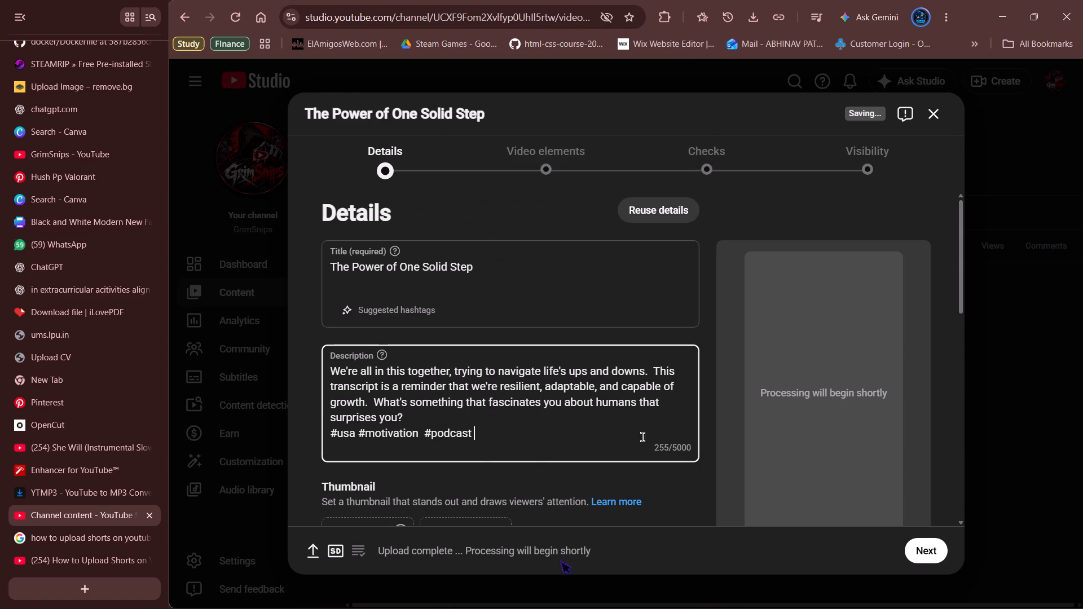
Play New project.mp4 from New Volume (D:) in Media Player to check the clip, and return to the upload details.
scroll(730, 403, "down", 1)
scroll(666, 425, "down", 2)
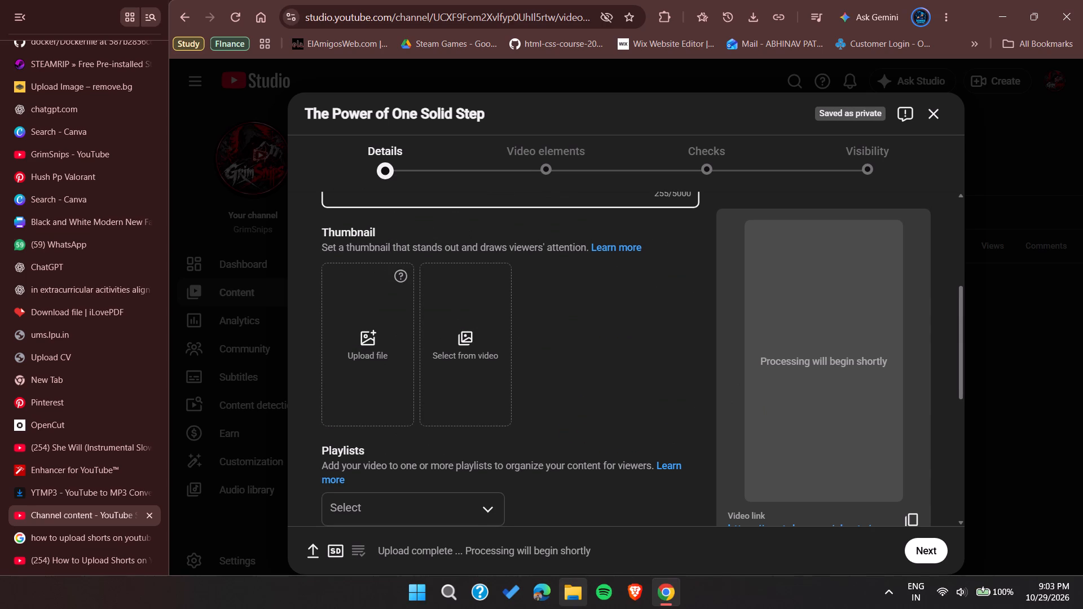
left_click(573, 597)
left_click(249, 470)
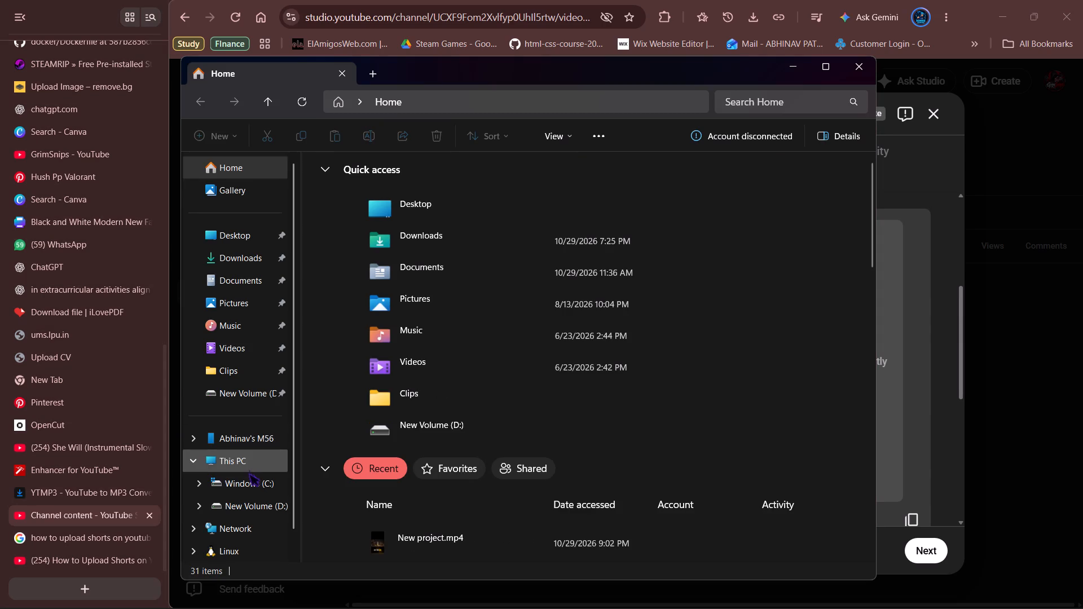
double_click(576, 199)
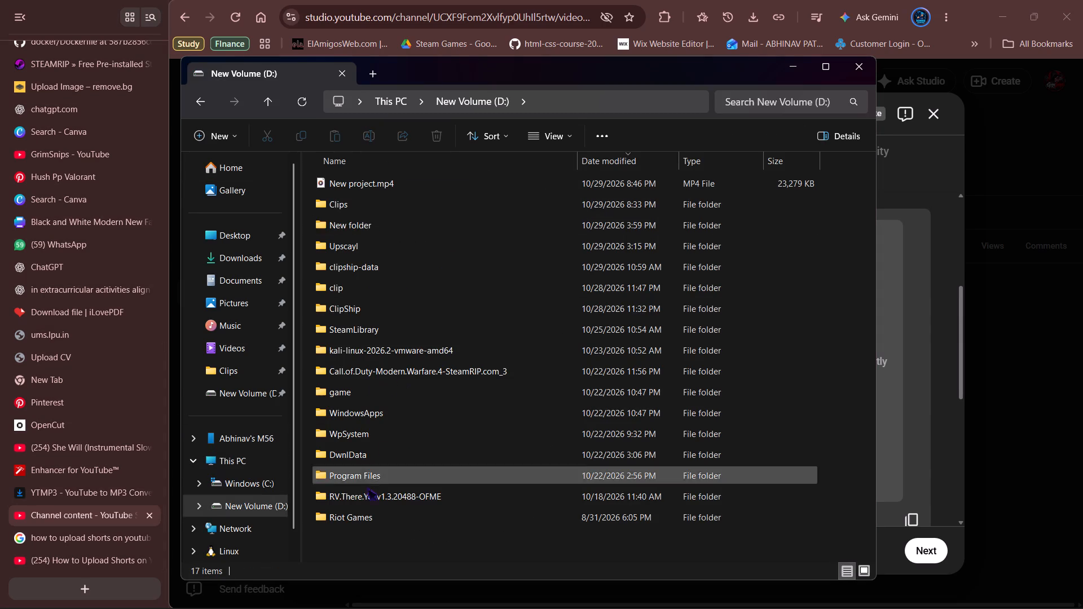
double_click(388, 188)
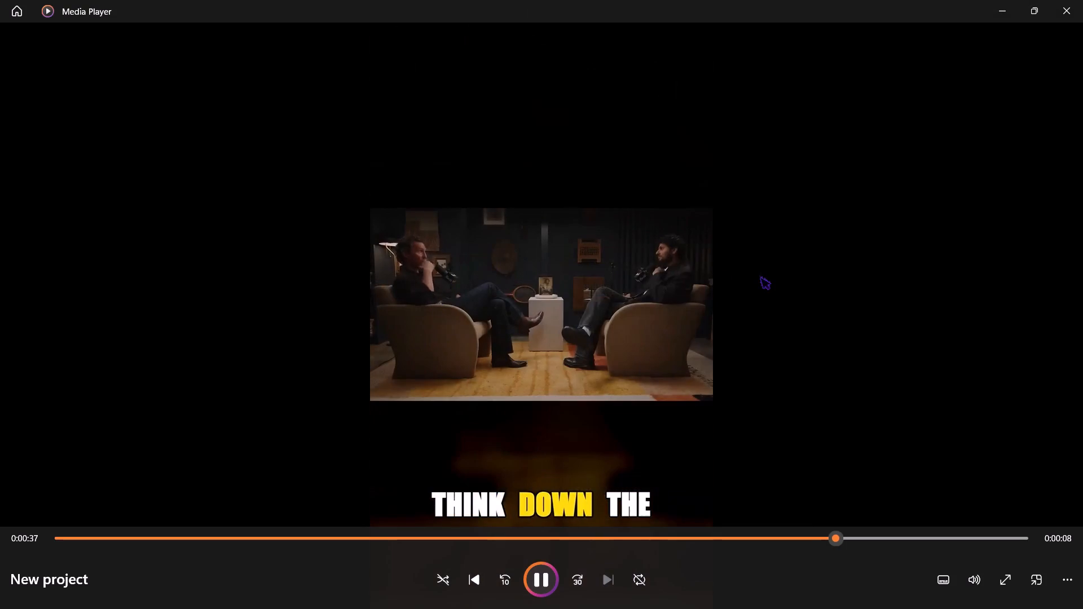
left_click(1082, 0)
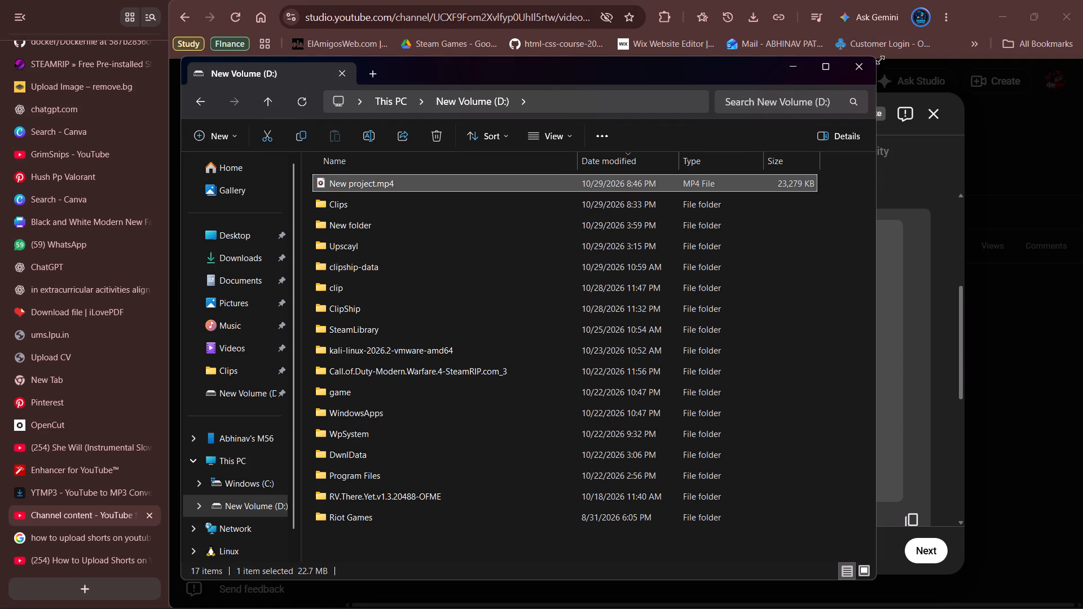
left_click(859, 69)
Set the audience to "No, it's not made for kids" and recheck the title and description.
scroll(598, 387, "down", 3)
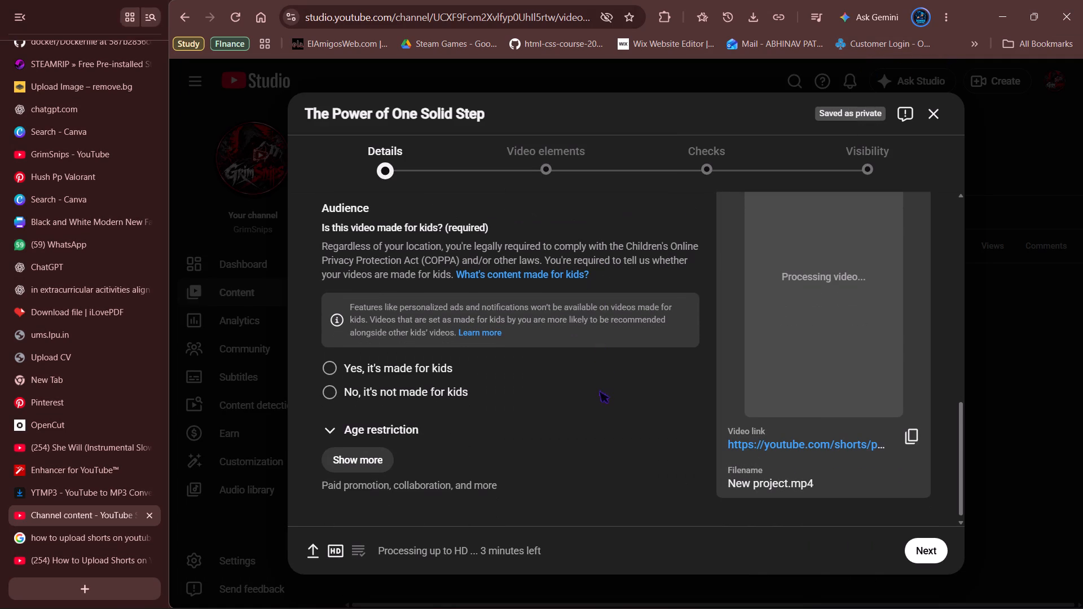
scroll(598, 387, "down", 2)
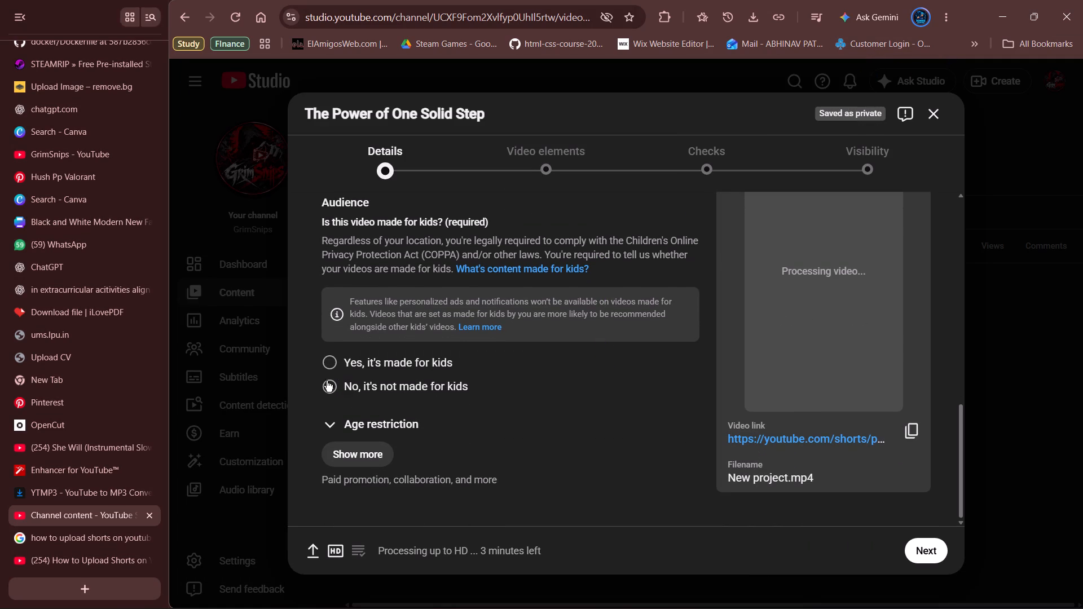
left_click(327, 383)
scroll(601, 433, "up", 3)
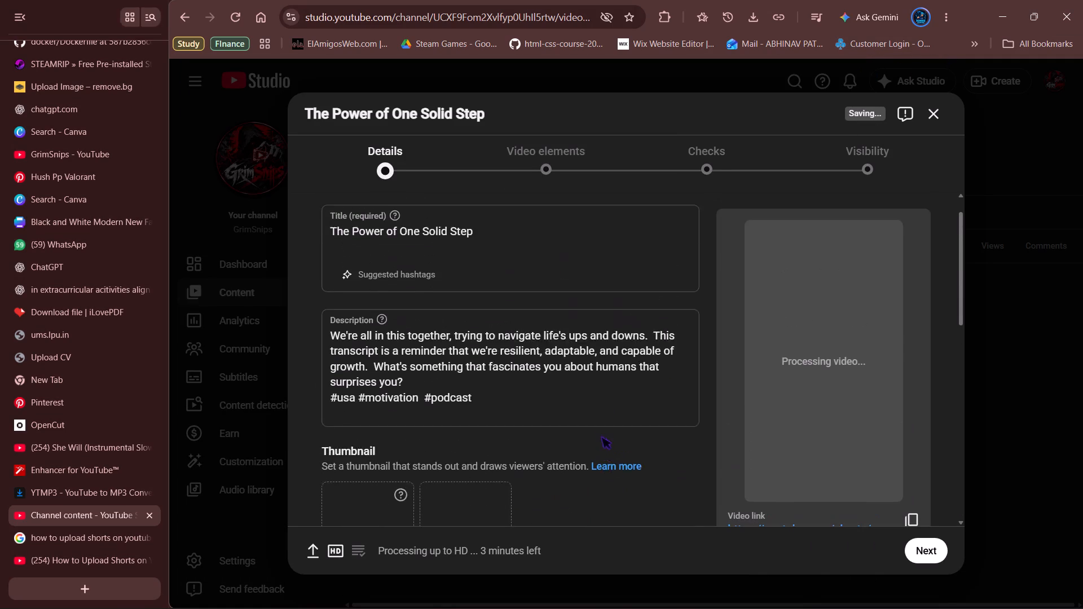
scroll(654, 406, "up", 2)
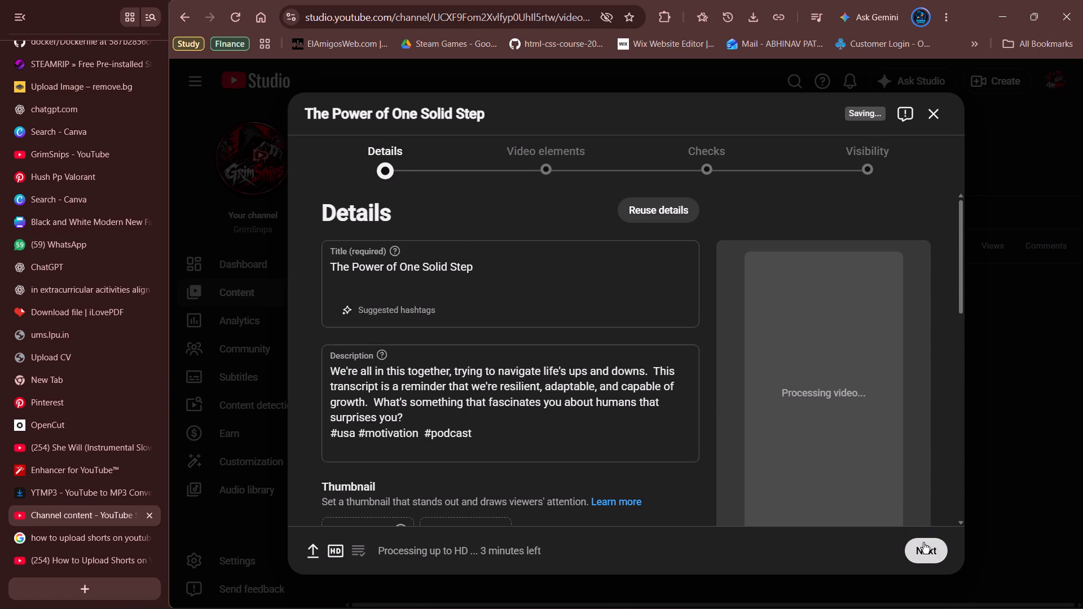
left_click(924, 542)
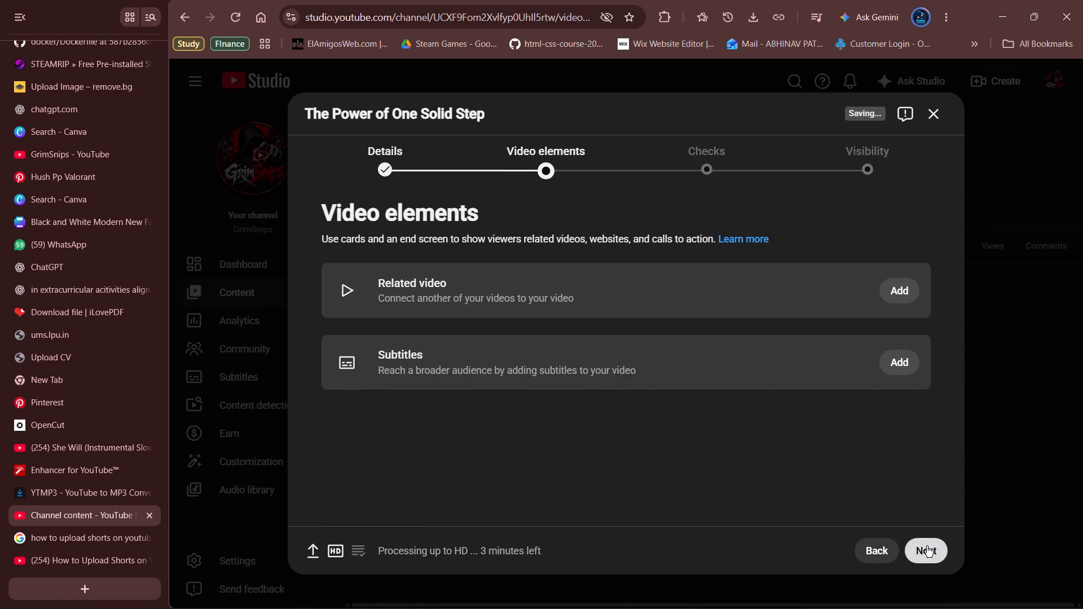
left_click(927, 548)
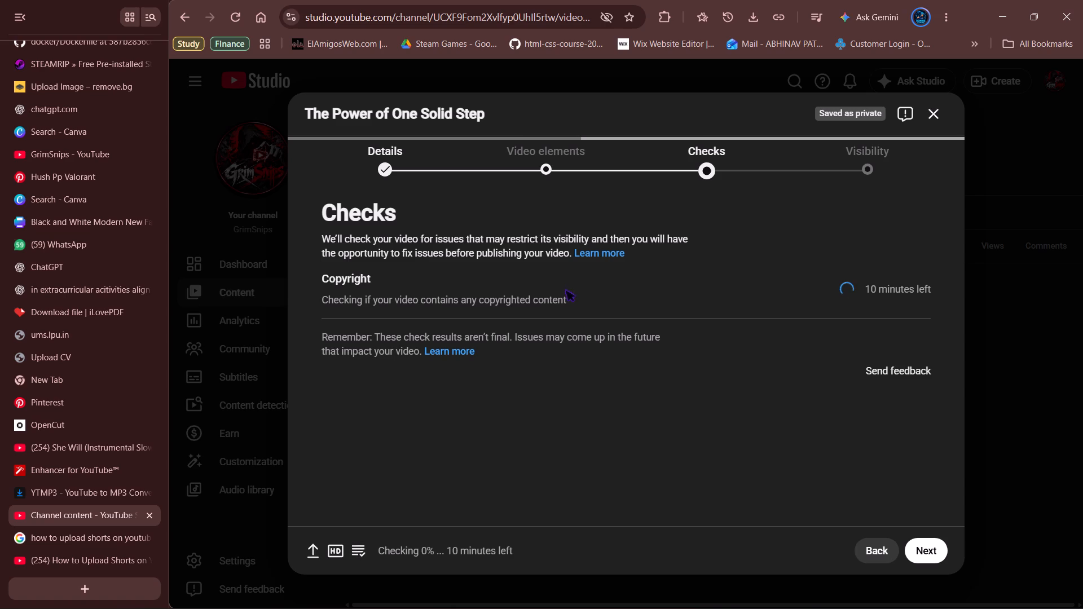